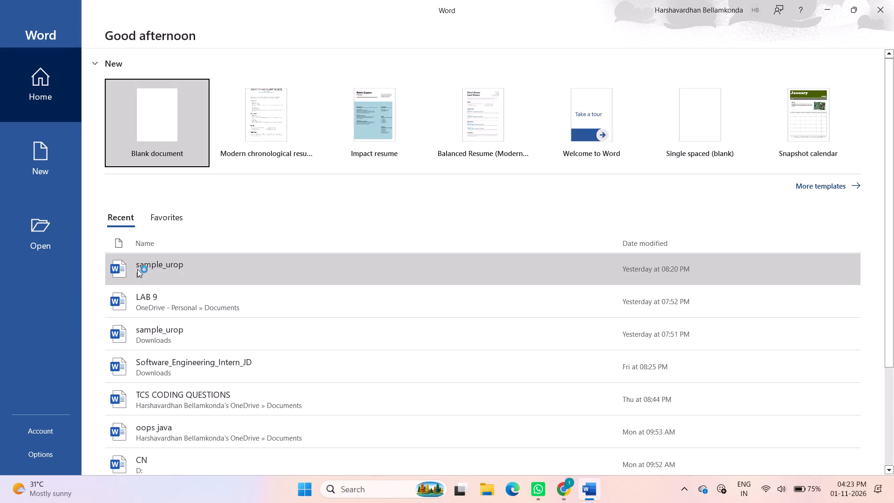
Open the sample_urop document stored on the D: drive.
double_click(137, 269)
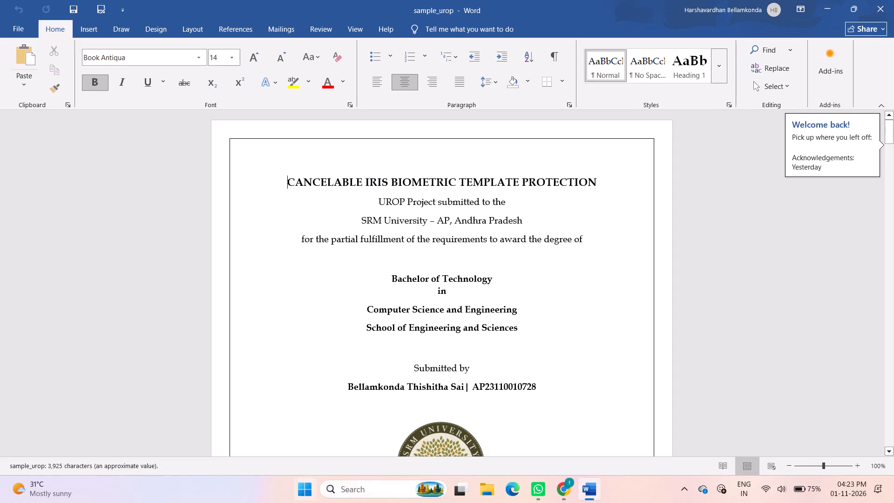
Launch another Word window and create a blank document.
click(355, 488)
key(w)
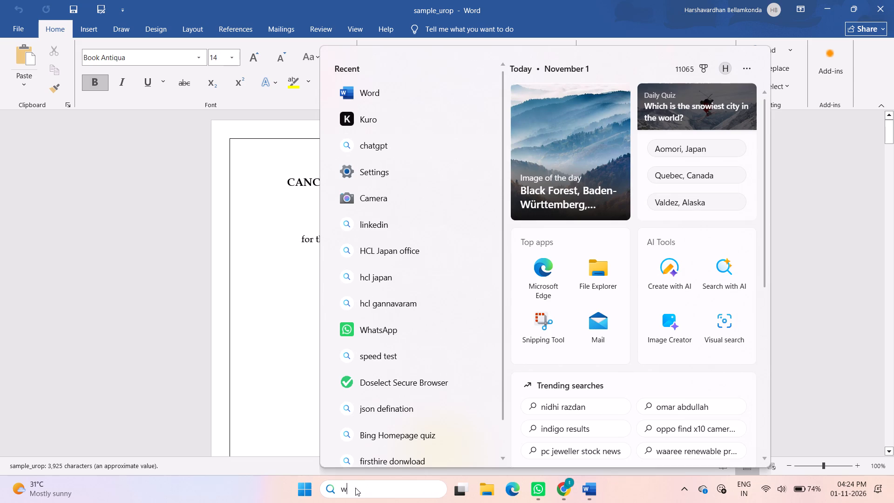
key(Return)
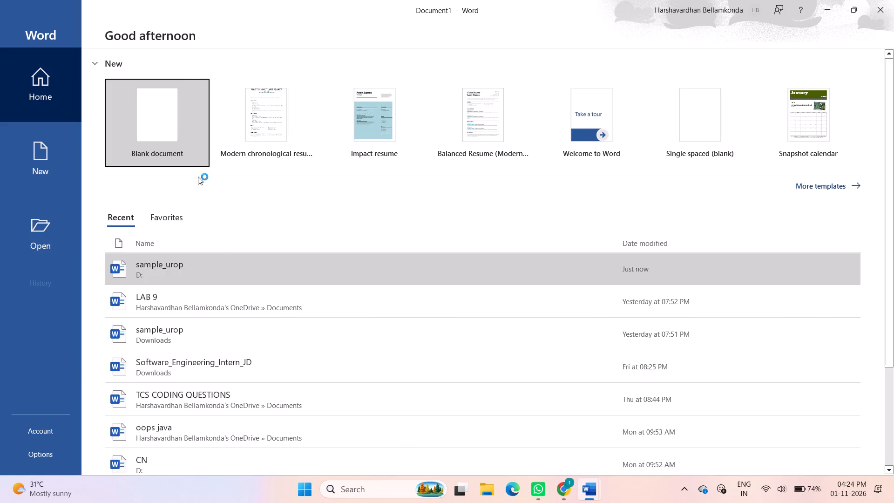
click(163, 113)
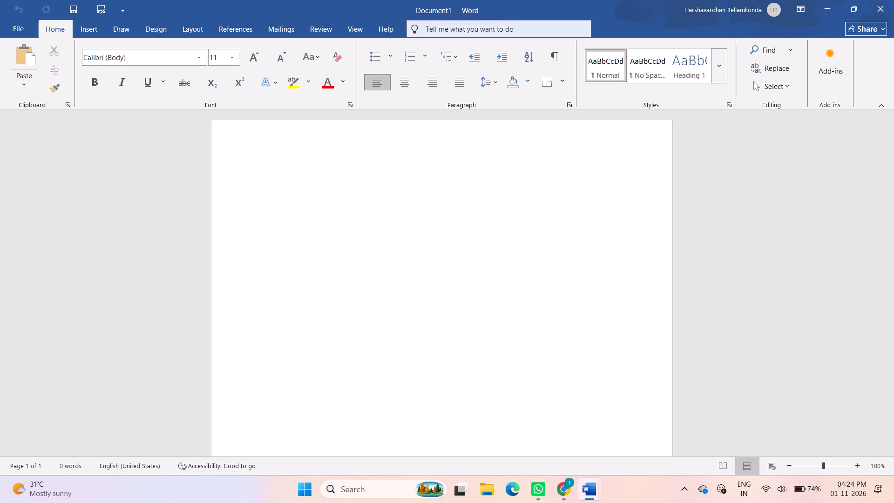
Apply a Box page border to the whole new document.
click(474, 29)
text(page)
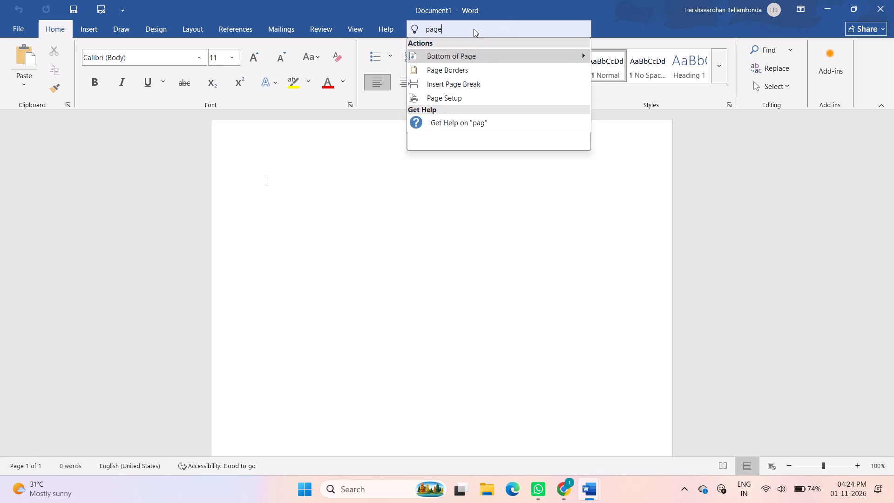
click(439, 106)
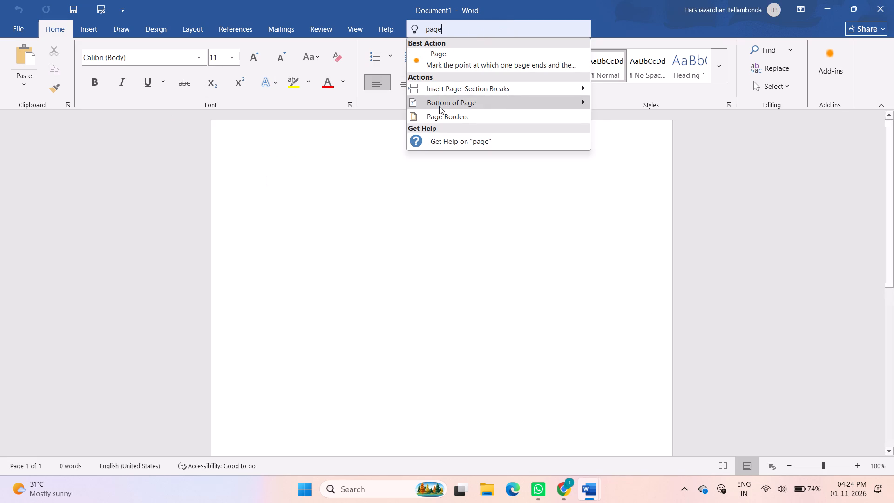
click(438, 117)
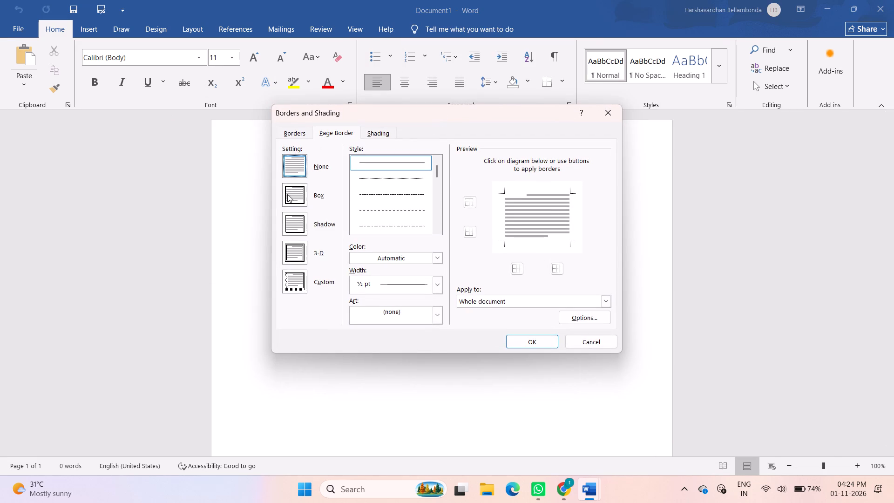
click(303, 197)
click(530, 345)
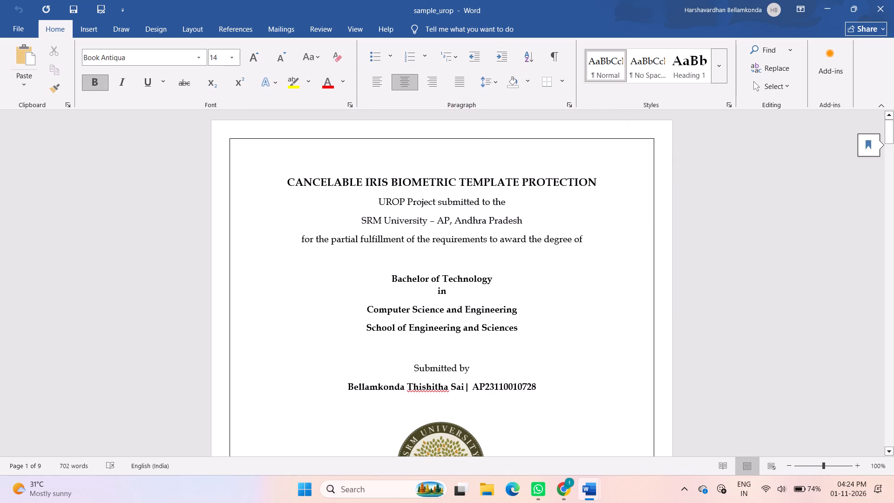
Copy the title page content, from the project title through "November, 2026", from sample_urop into the new document.
drag(286, 182, 453, 159)
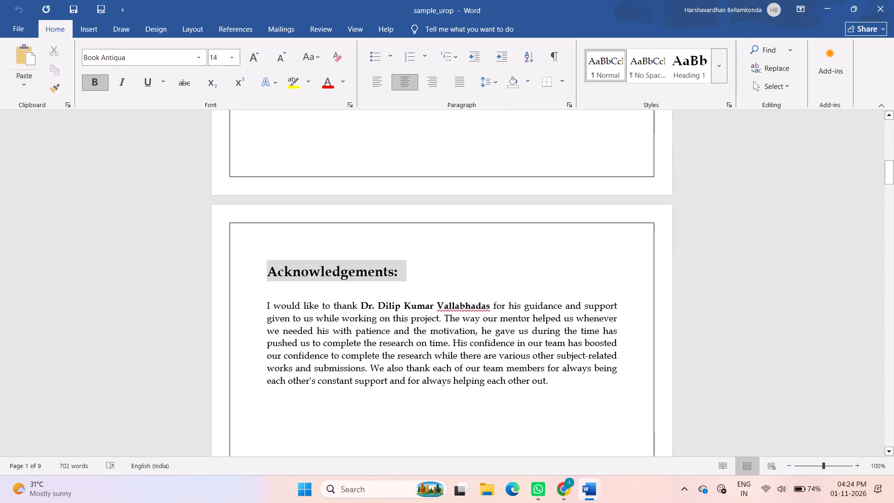
drag(453, 159, 490, 173)
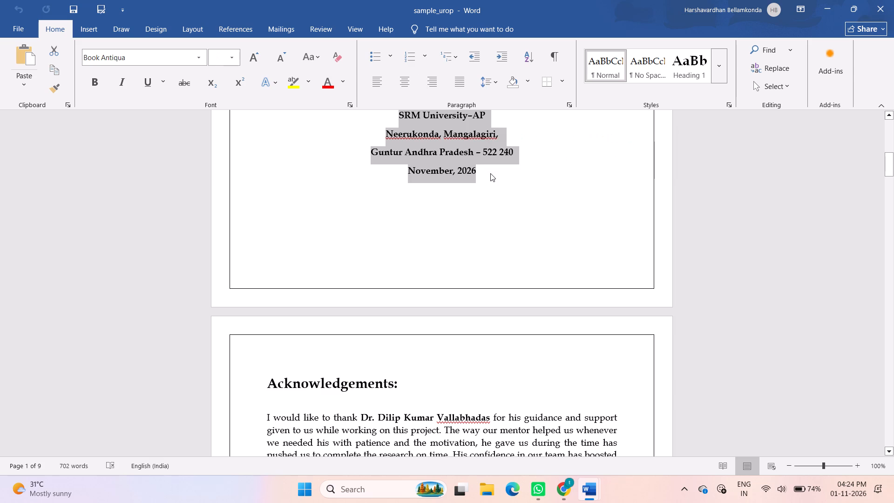
key(ctrl+c)
key(ctrl+v)
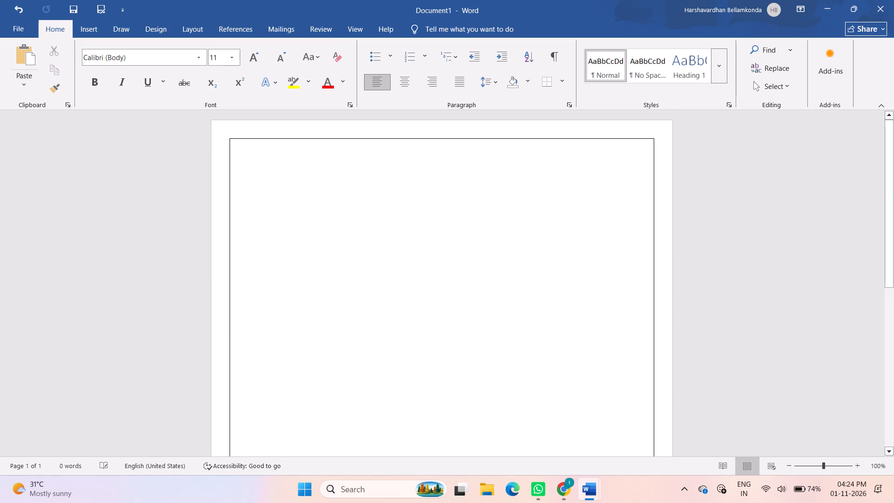
Centre the "November, 2026" line at the end of the pasted title page.
scroll(419, 231, up, 3)
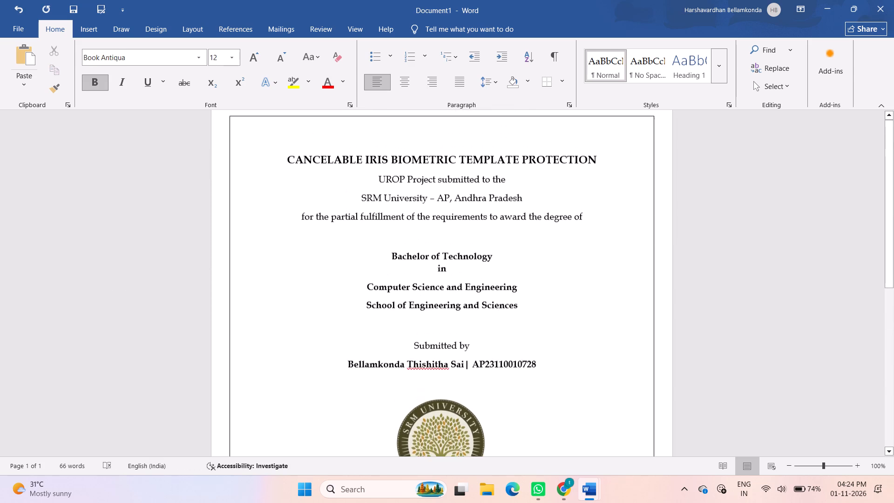
scroll(419, 231, up, 1)
scroll(419, 231, down, 5)
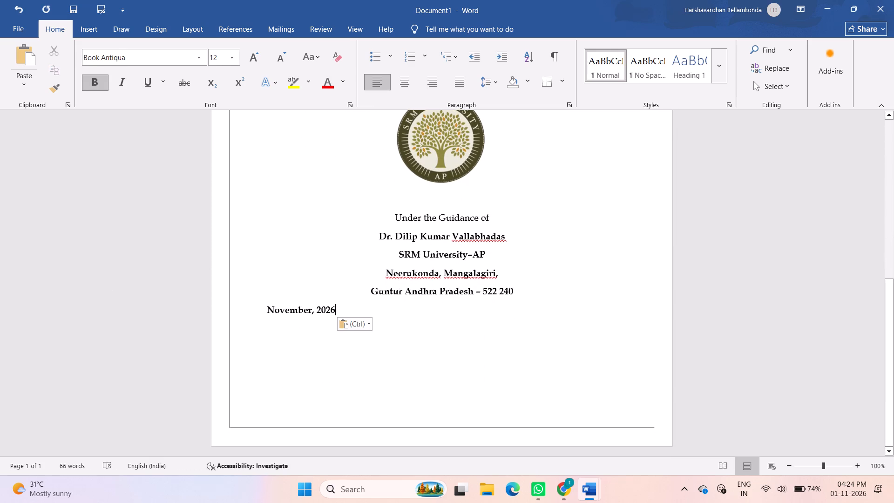
click(269, 308)
click(401, 85)
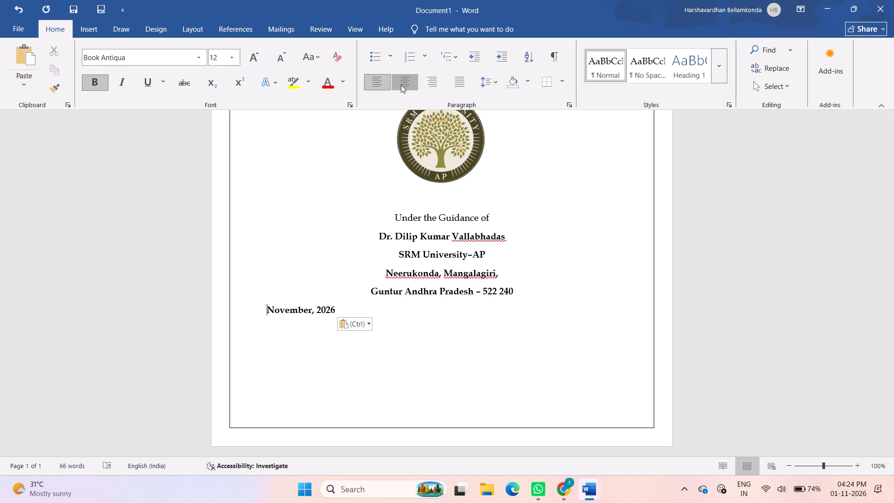
Insert a blank line above the "SRM University–AP" line below the guide's name.
click(400, 254)
key(Return)
Add blank lines after "November, 2026" until a second page starts, and left-align the new paragraph there.
scroll(400, 254, up, 1)
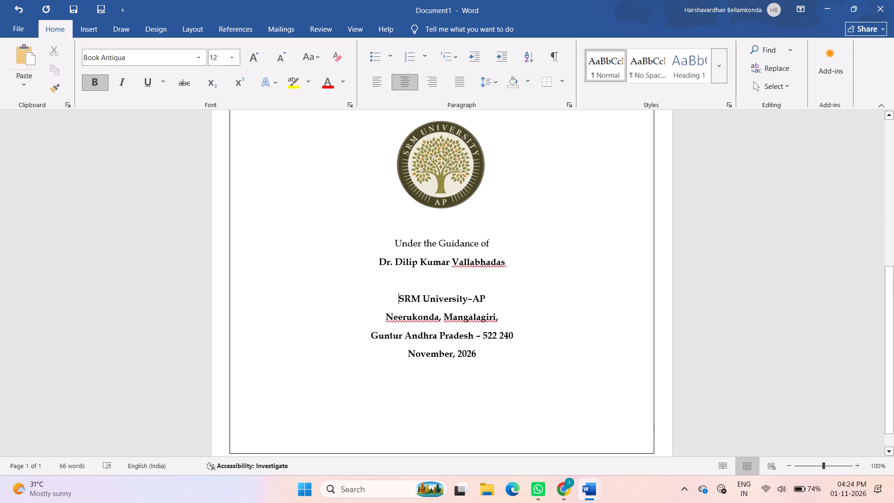
scroll(400, 254, up, 4)
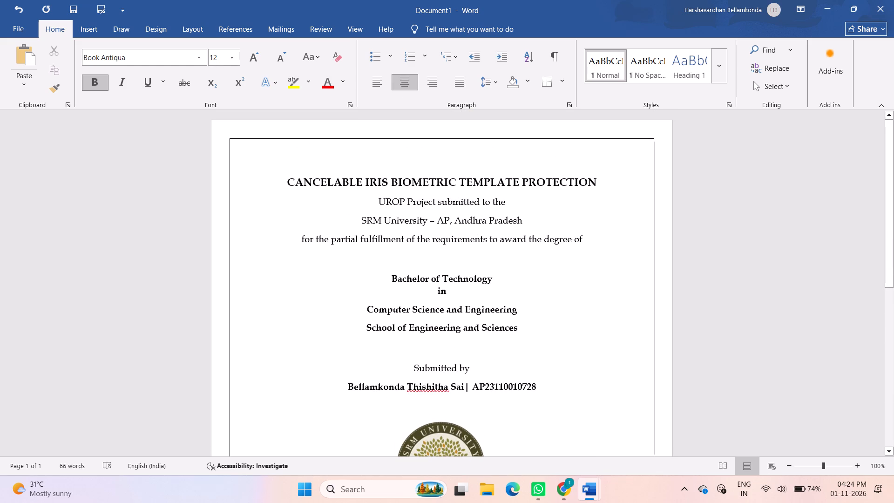
scroll(399, 255, down, 5)
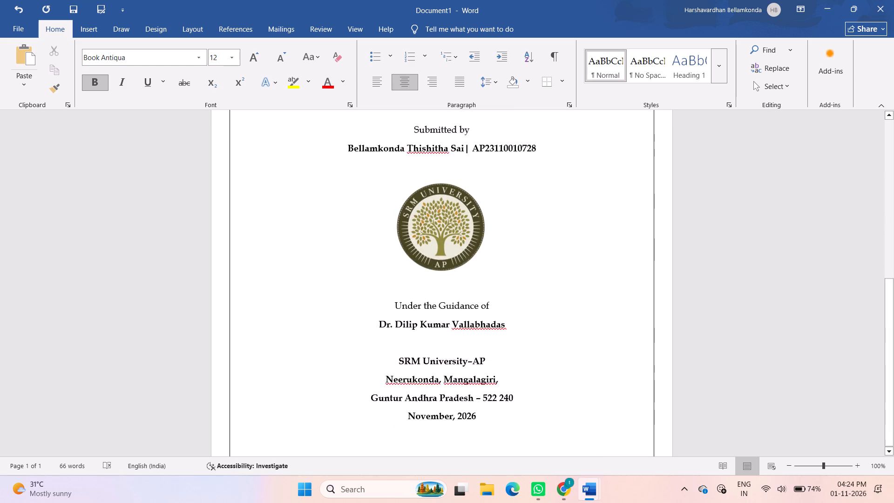
scroll(399, 255, down, 2)
click(501, 333)
key(Return)
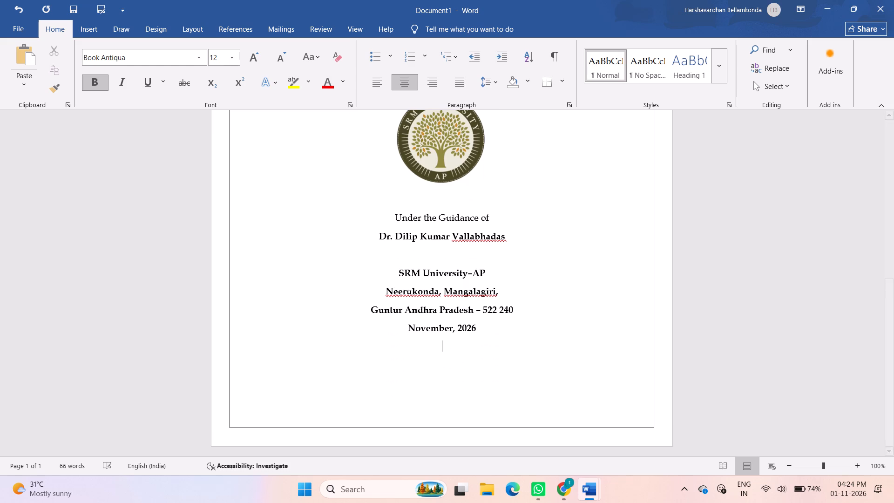
key(Return)
key(Return)
key(Return)
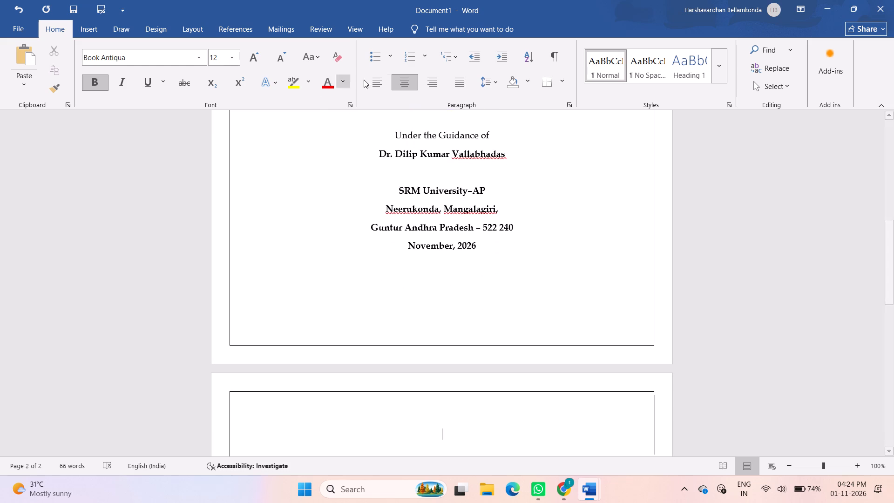
click(379, 78)
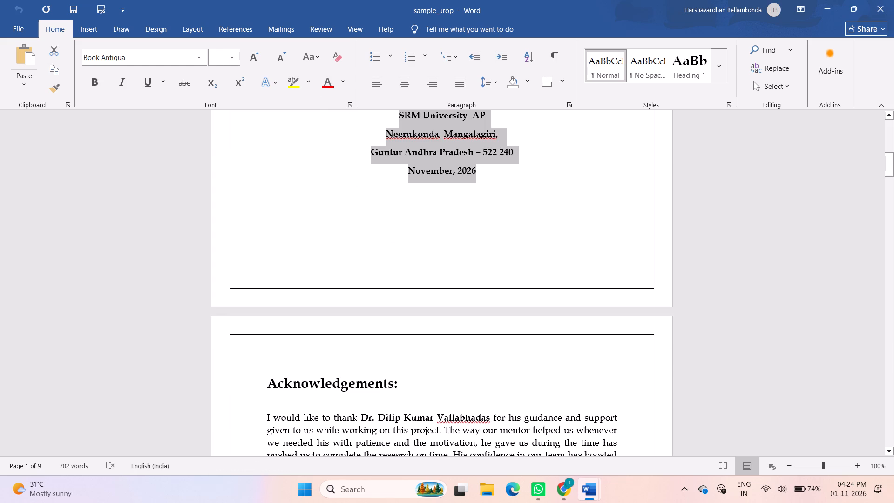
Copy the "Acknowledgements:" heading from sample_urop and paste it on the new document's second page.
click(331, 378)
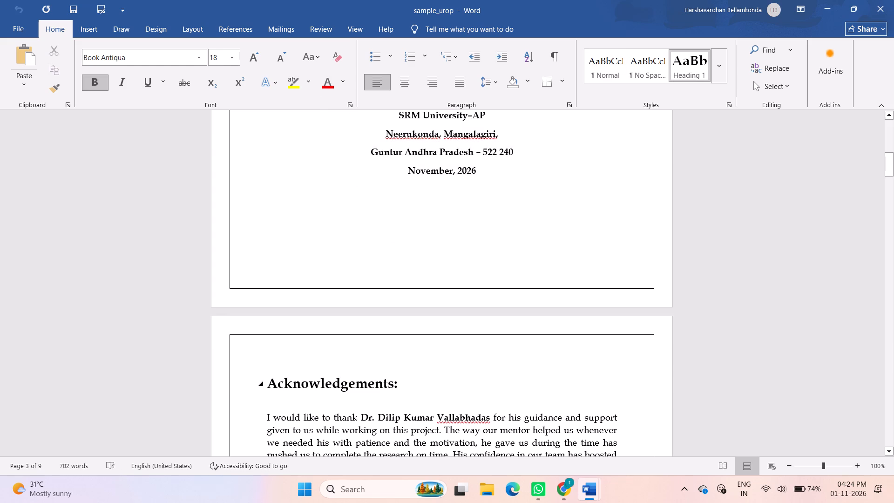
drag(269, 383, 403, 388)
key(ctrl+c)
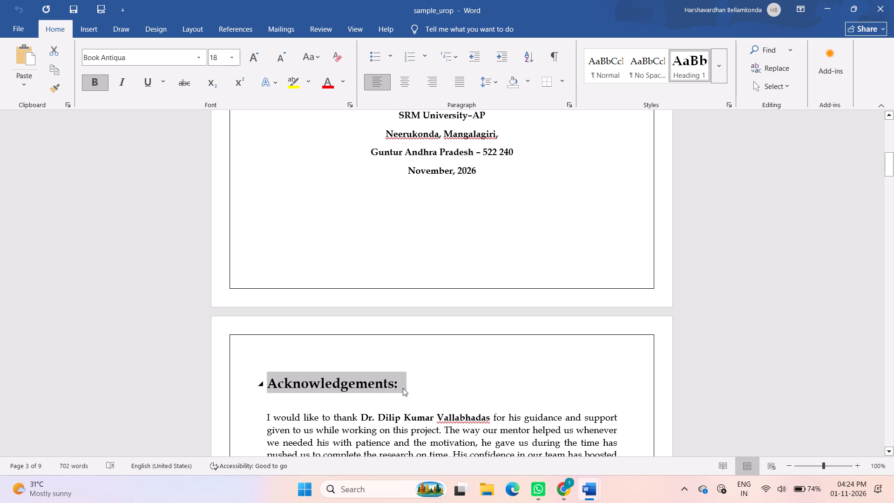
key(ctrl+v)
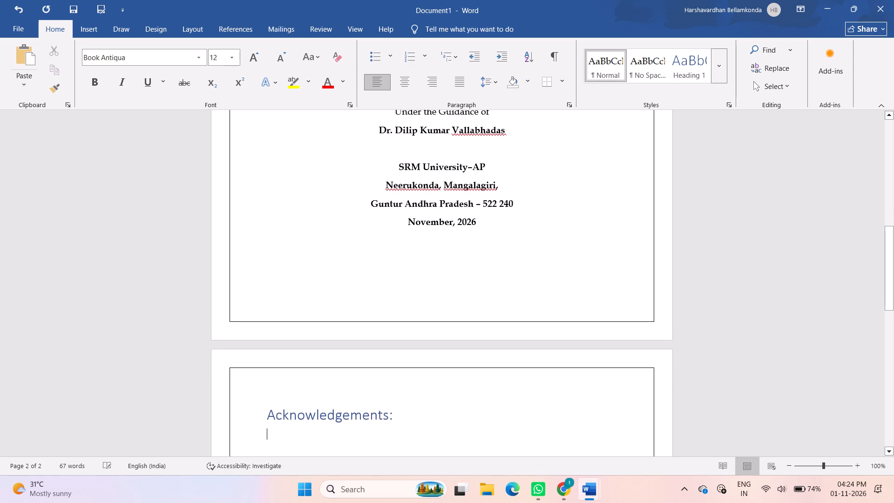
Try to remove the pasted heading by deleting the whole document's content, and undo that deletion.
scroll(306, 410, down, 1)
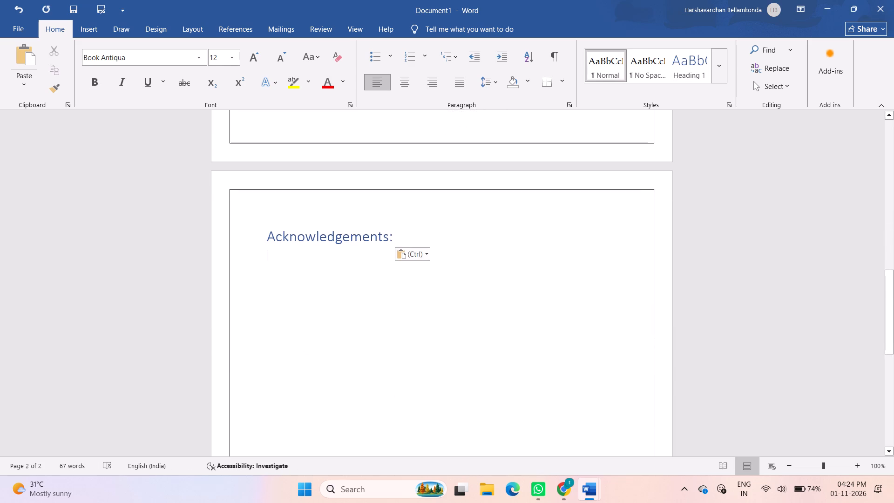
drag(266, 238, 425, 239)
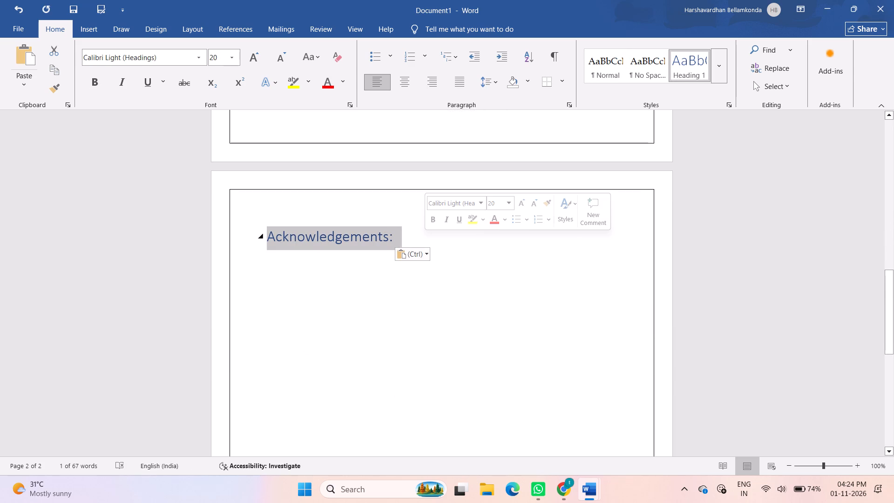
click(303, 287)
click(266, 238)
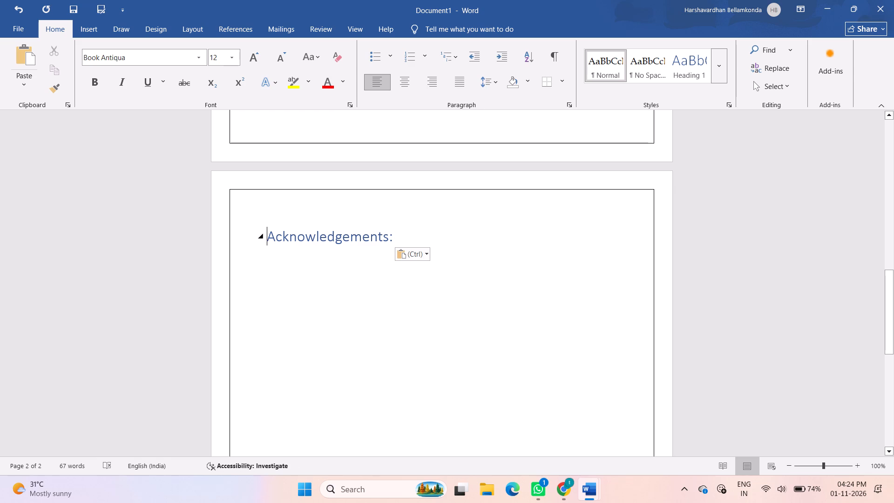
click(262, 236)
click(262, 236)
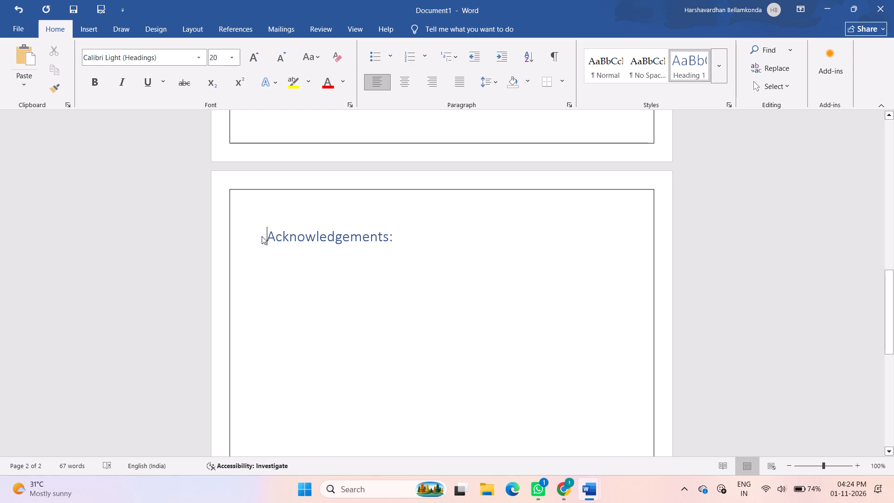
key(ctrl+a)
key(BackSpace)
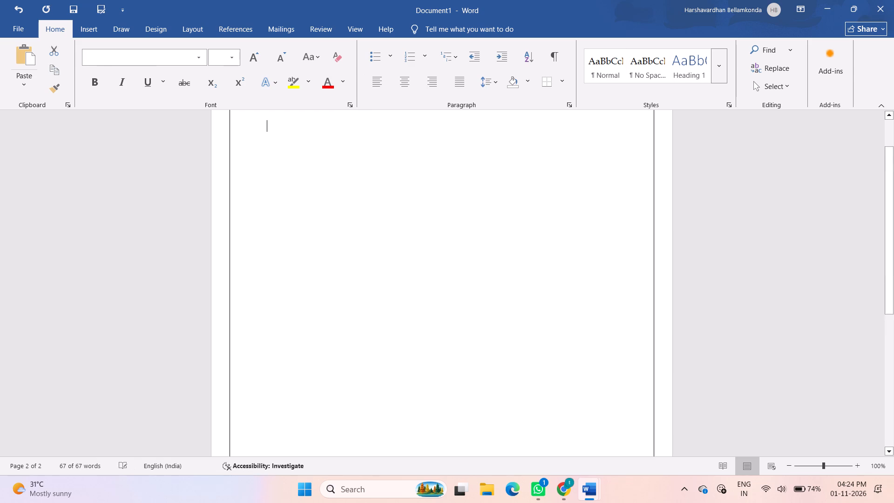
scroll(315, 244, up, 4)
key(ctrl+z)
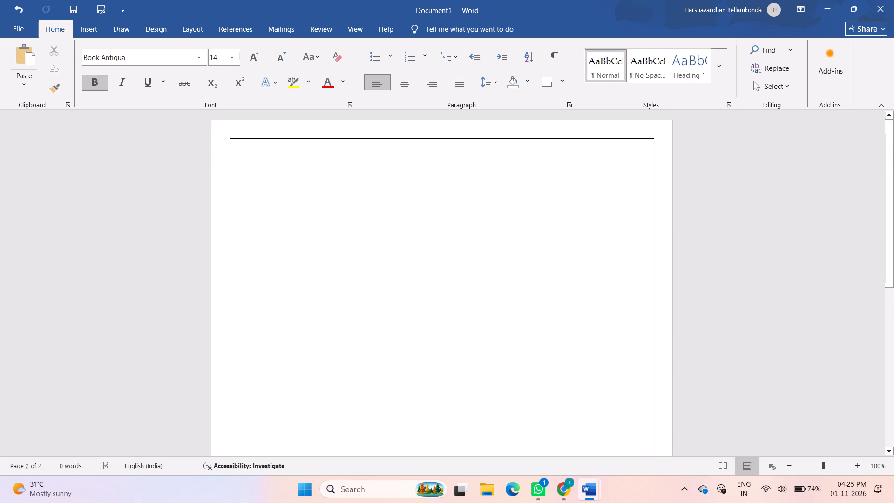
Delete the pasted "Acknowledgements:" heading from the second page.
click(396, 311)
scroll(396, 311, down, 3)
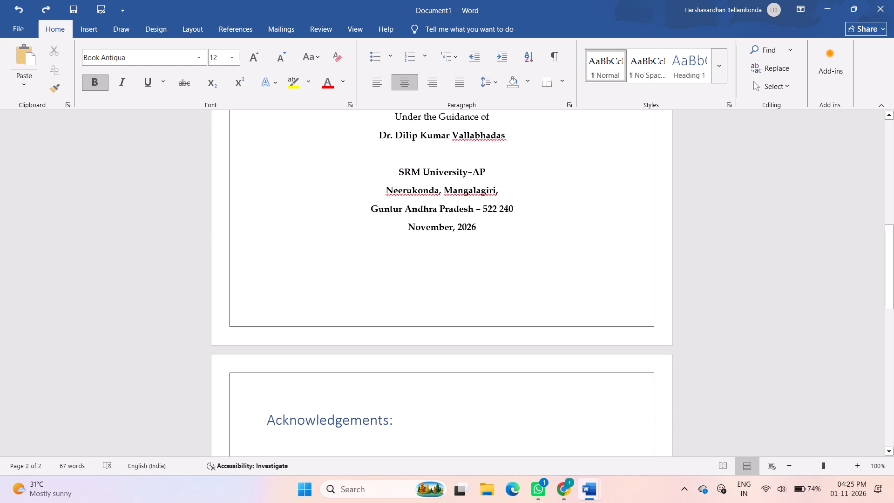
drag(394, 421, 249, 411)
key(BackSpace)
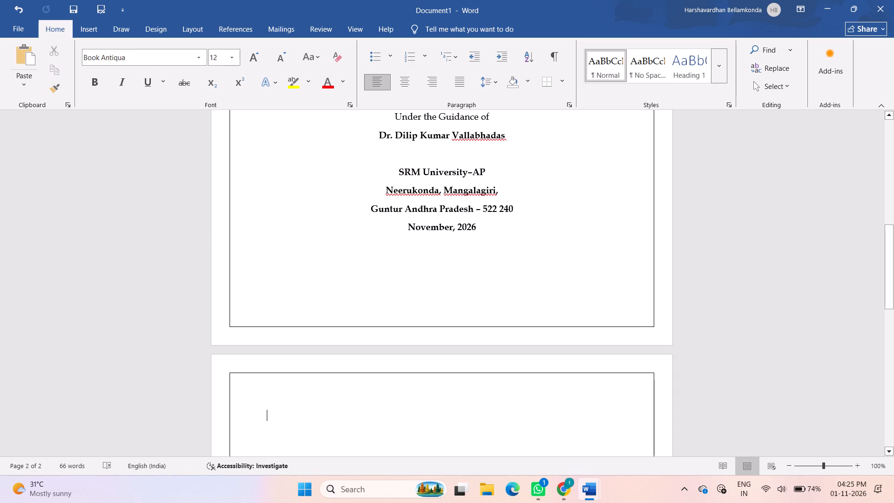
Enter the heading "Acknowledgement" on the new document's second page, checking its spelling against sample_urop.
key(shift+a)
text(ck)
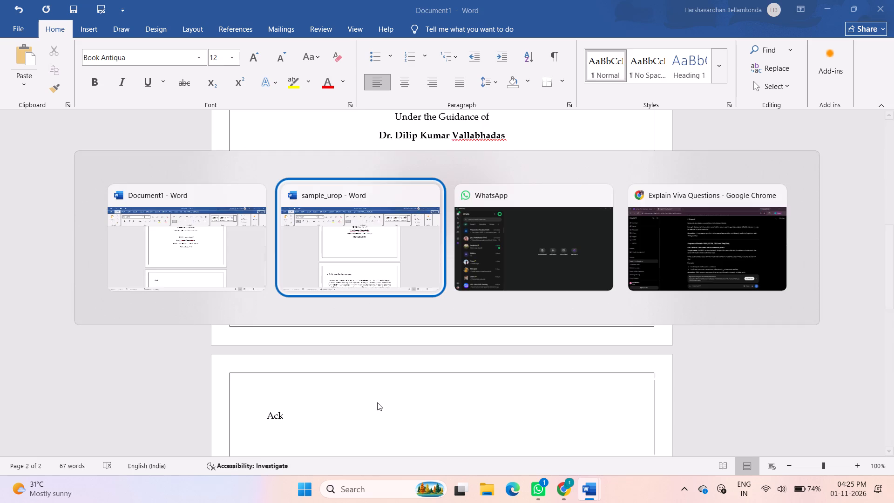
click(338, 342)
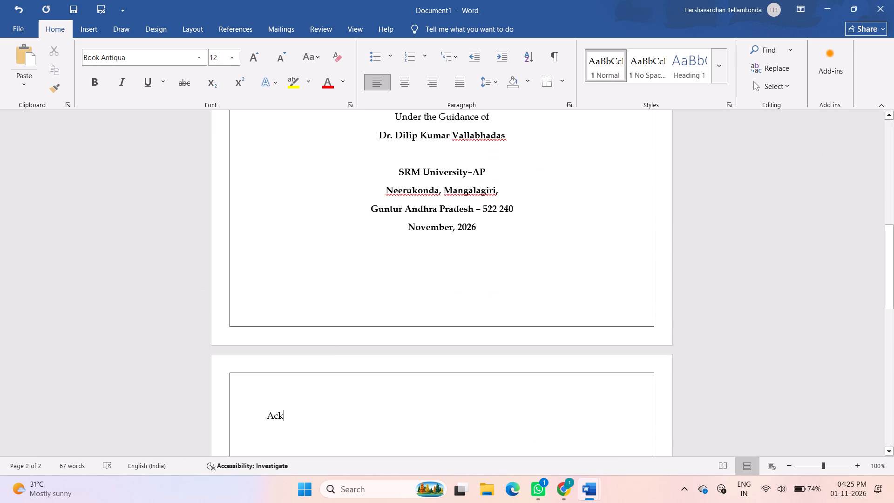
text(now)
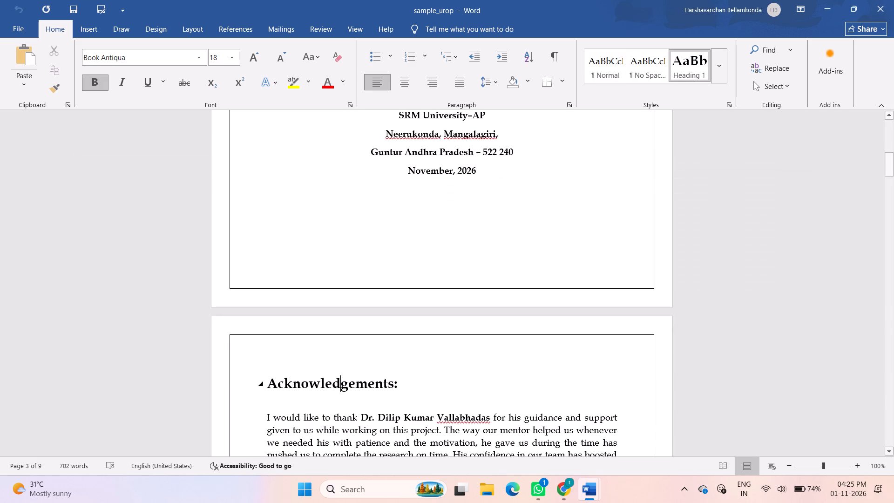
text(led)
key(BackSpace)
text(dgement)
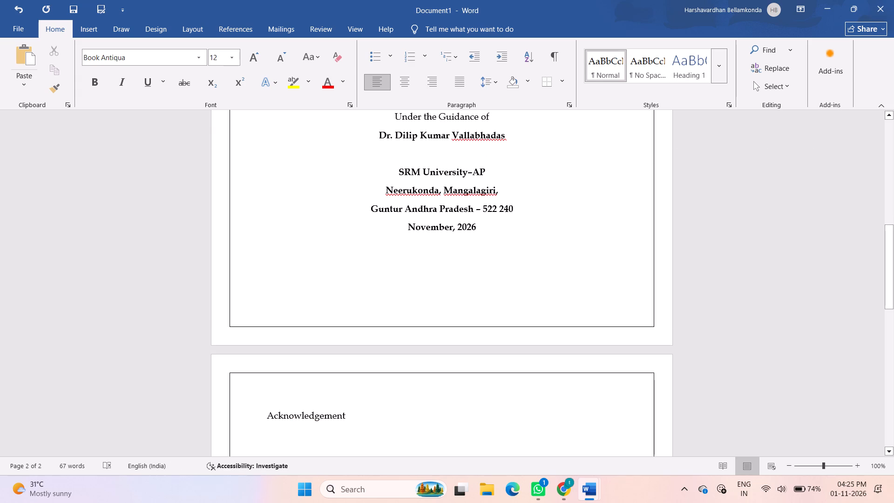
Format the "Acknowledgement" heading as bold, underlined Times New Roman at 18 pt.
drag(267, 416, 366, 416)
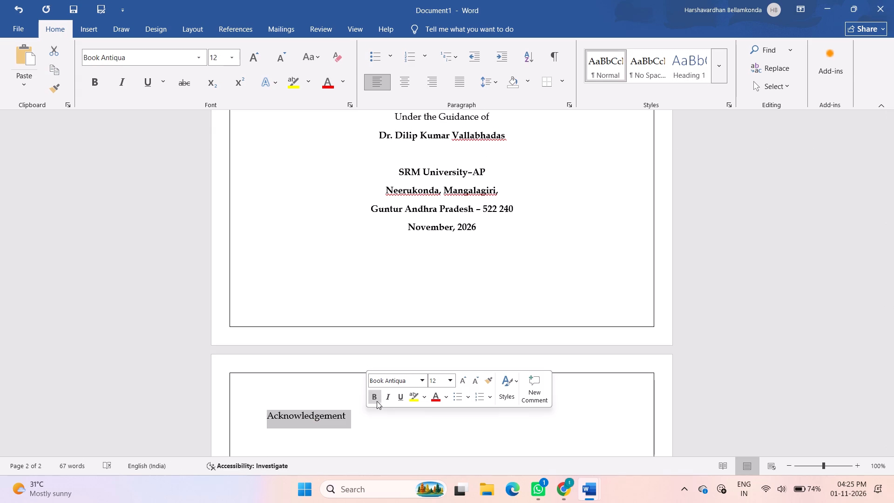
click(377, 401)
click(421, 382)
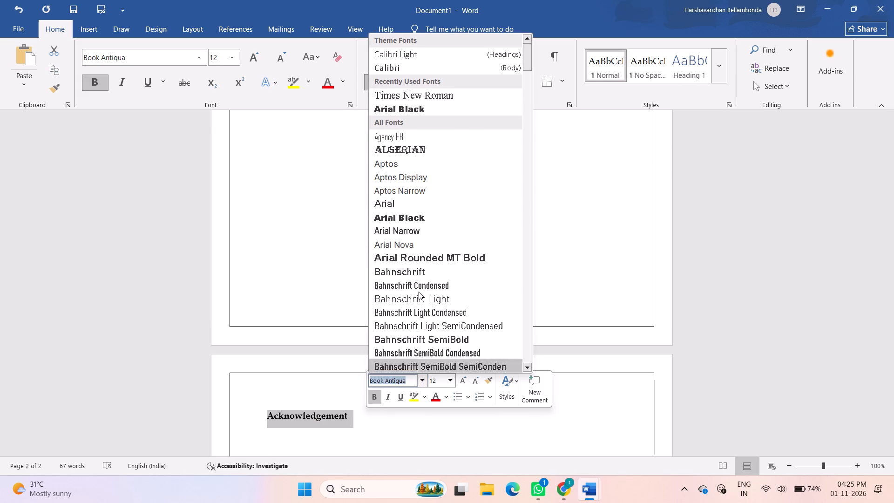
click(413, 93)
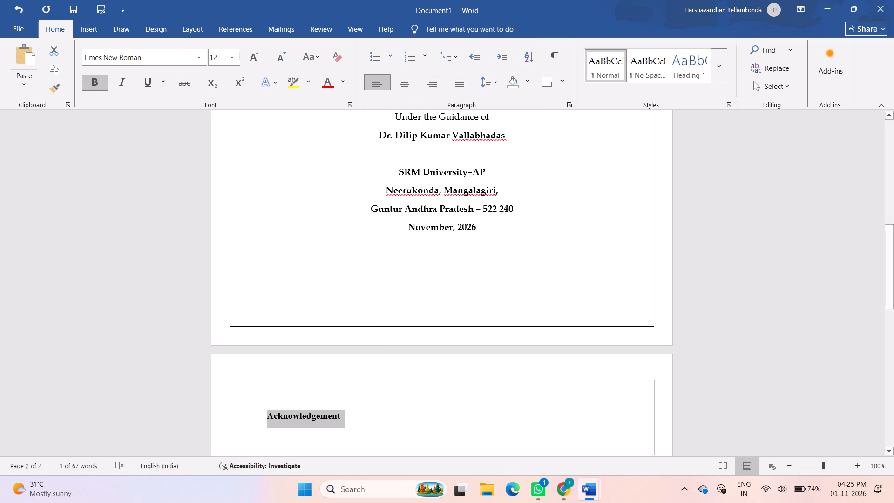
triple_click(254, 62)
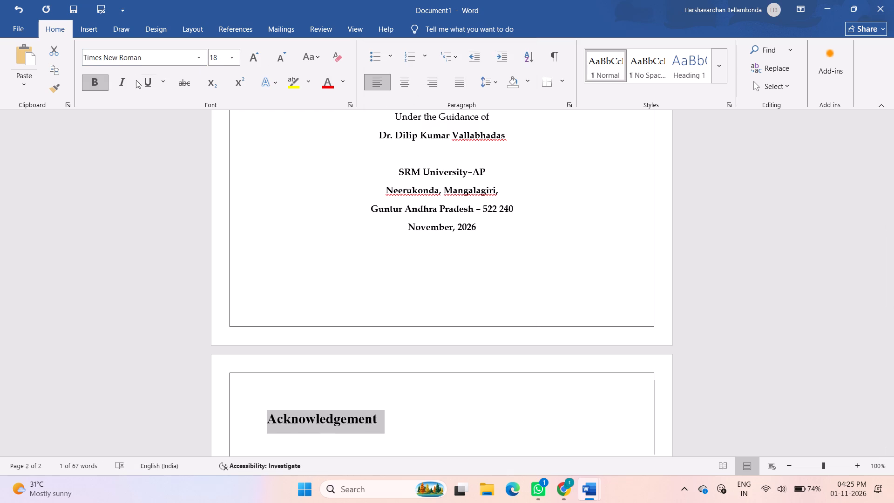
click(150, 77)
Start a new paragraph two lines below the "Acknowledgement" heading, without underline or bold and one font size smaller.
scroll(246, 301, down, 1)
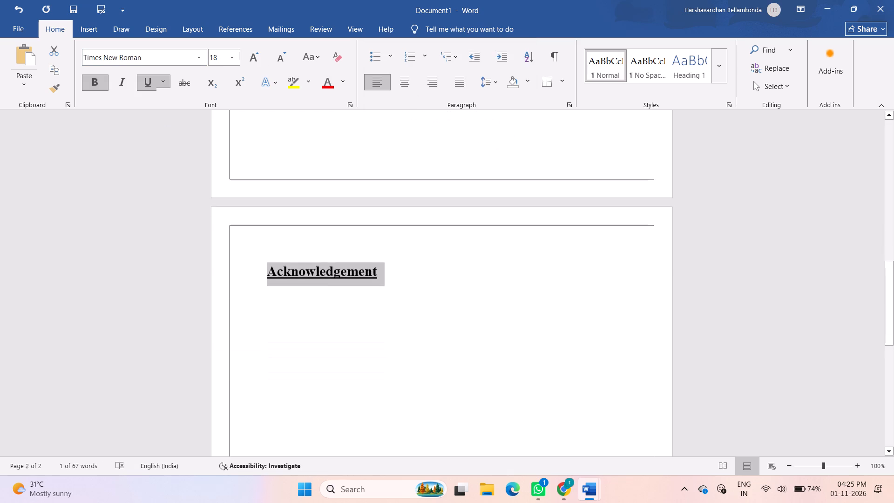
click(314, 305)
click(379, 266)
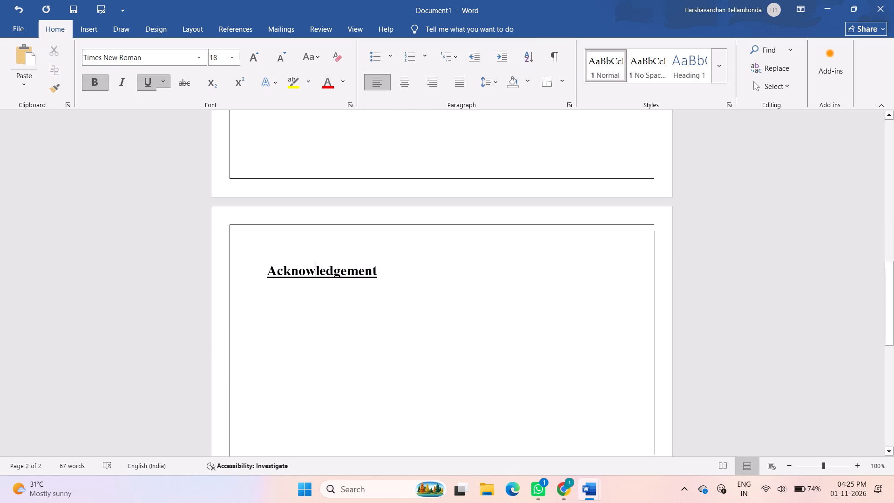
key(Return)
key(Return)
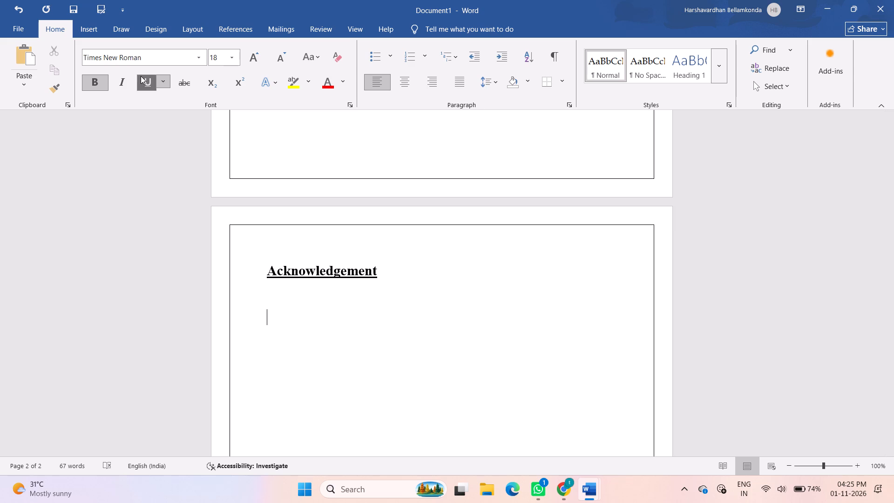
click(143, 78)
click(100, 80)
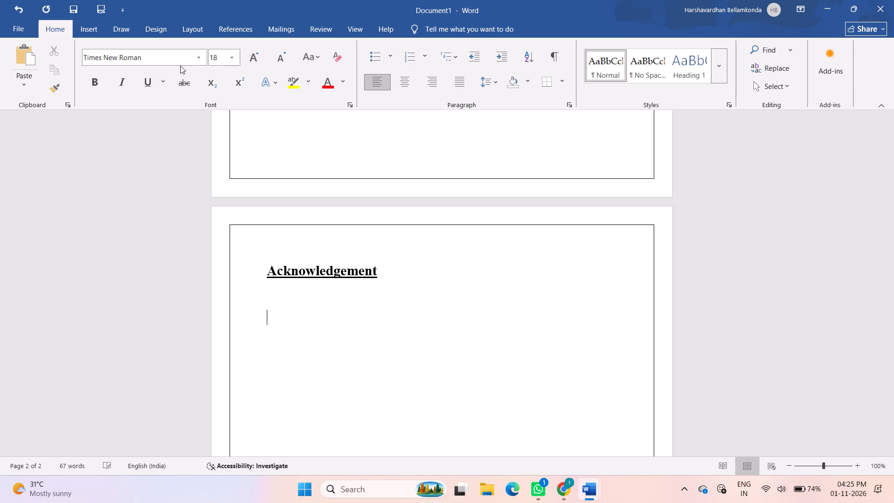
click(283, 59)
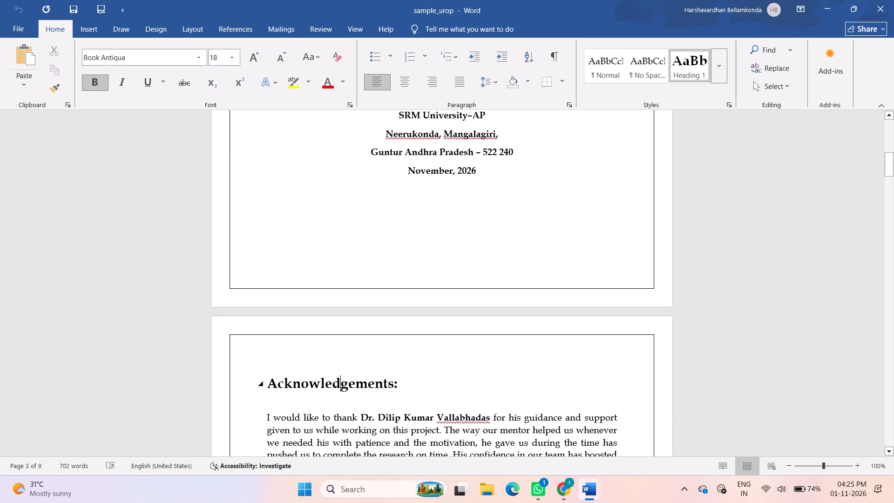
Copy the whole thank-you paragraph under the "Acknowledgements:" heading in sample_urop.
scroll(355, 378, down, 2)
drag(266, 224, 327, 231)
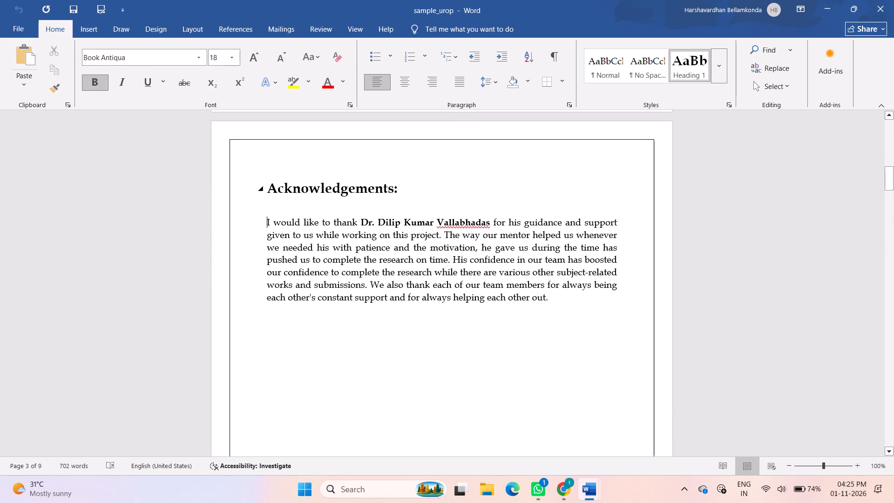
drag(327, 231, 553, 297)
key(ctrl+c)
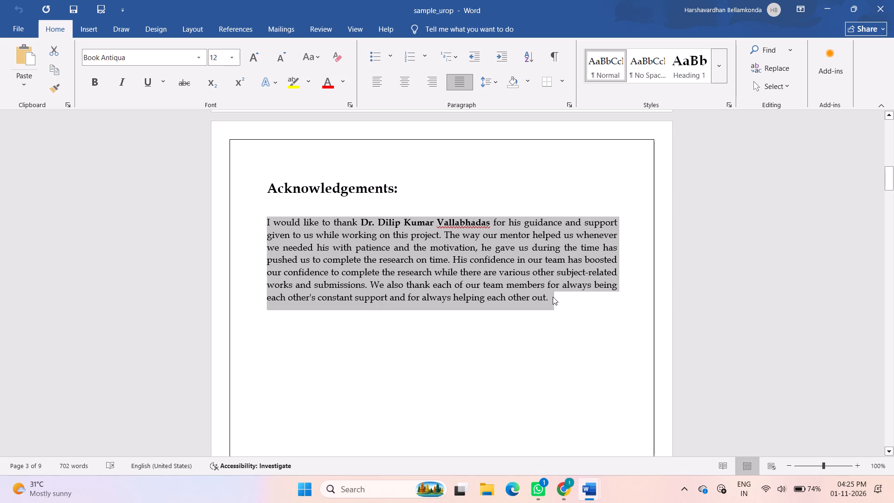
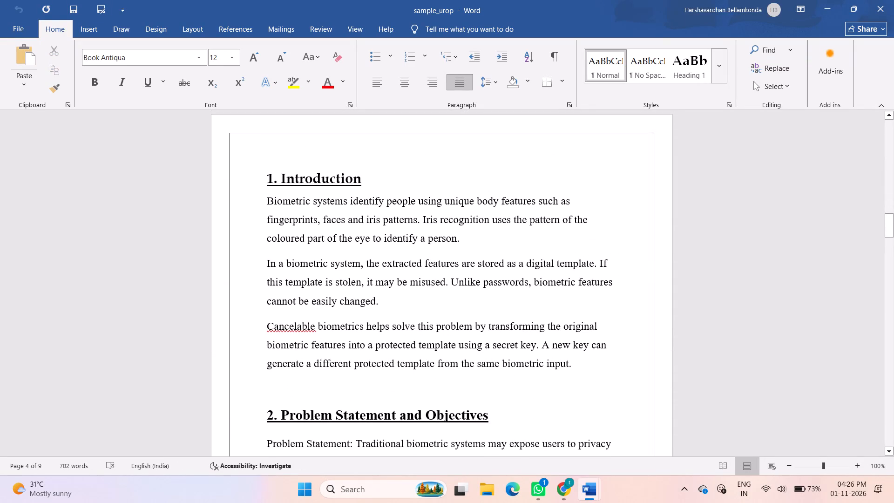
Copy the "1. Introduction" heading and its three paragraphs from sample_urop to the top of a new third page in Document1.
drag(268, 177, 587, 366)
key(ctrl+c)
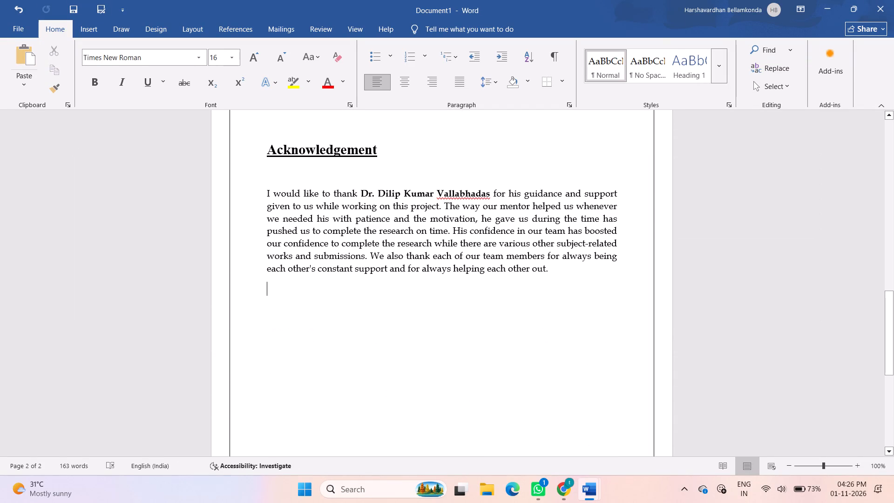
key(Return)
key(Return)
scroll(365, 367, up, 1)
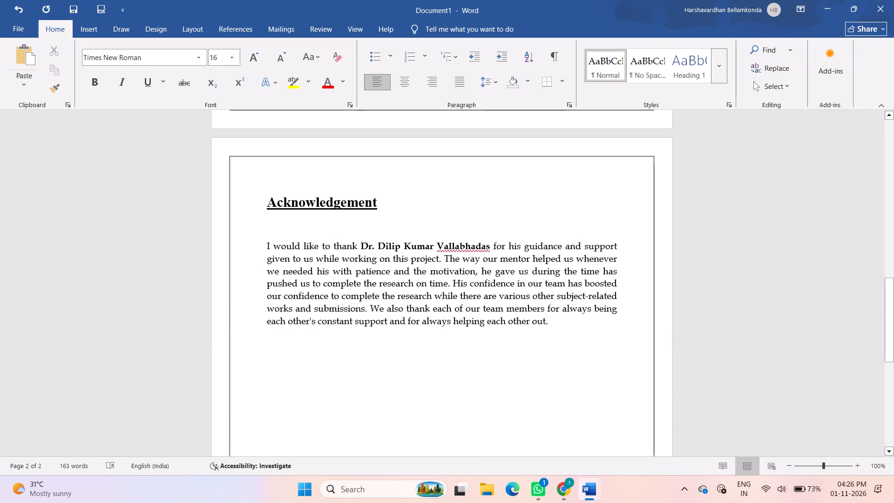
scroll(351, 362, down, 1)
key(Return)
key(Return)
key(Return)
key(Return)
key(Return)
scroll(351, 362, down, 1)
key(Return)
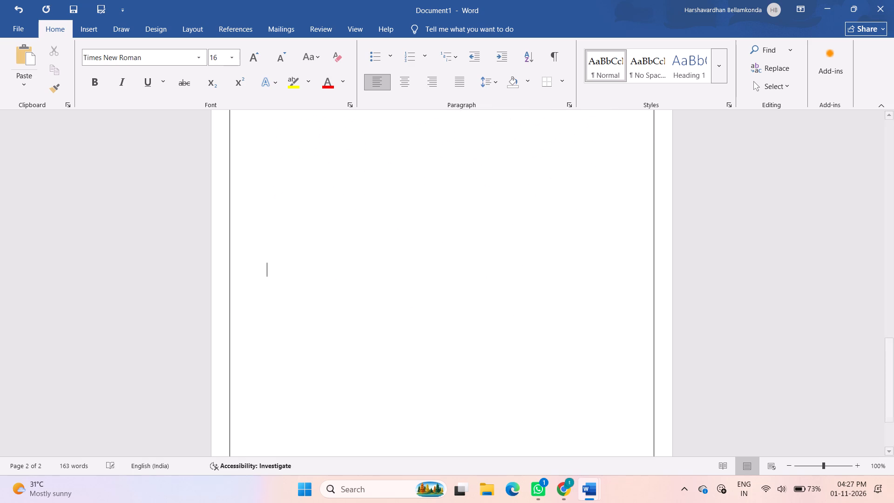
key(Return)
key(Return)
key(Return)
key(Return)
key(Return)
key(Return)
scroll(351, 362, down, 2)
key(Return)
key(Return)
key(Return)
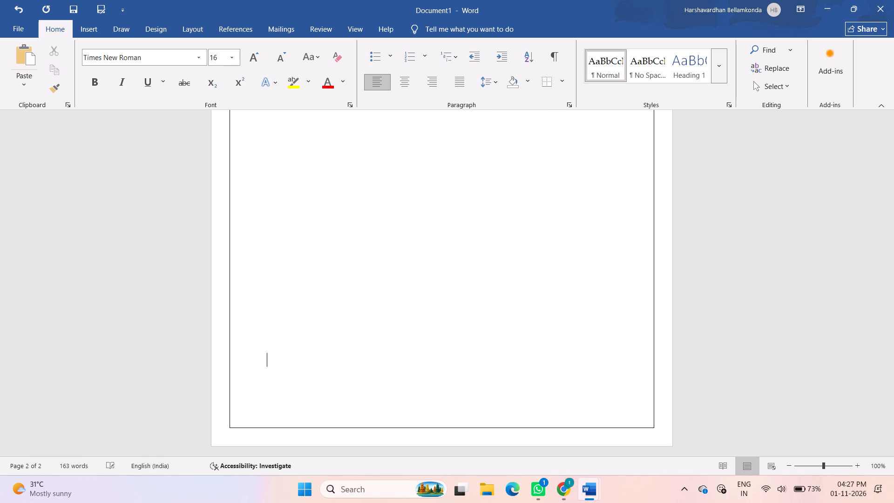
key(Return)
key(ctrl+v)
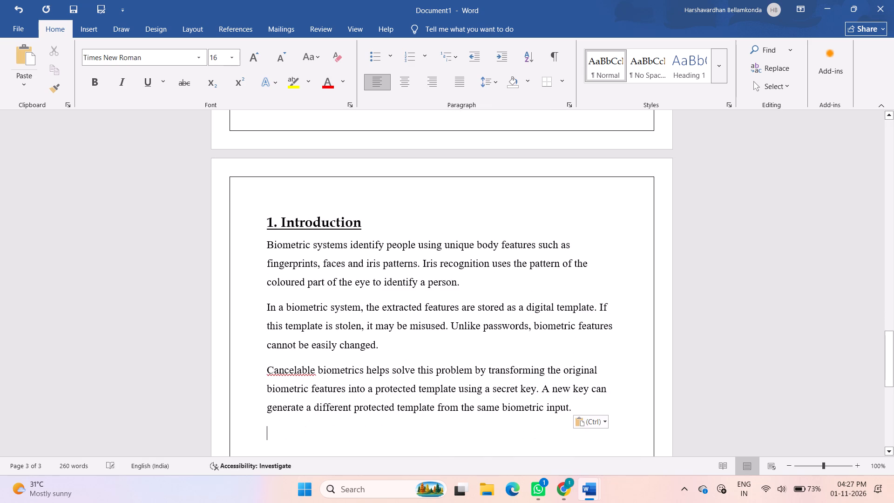
Set the line spacing of the three paragraphs under "1. Introduction" in Document1 to 1.15.
click(295, 325)
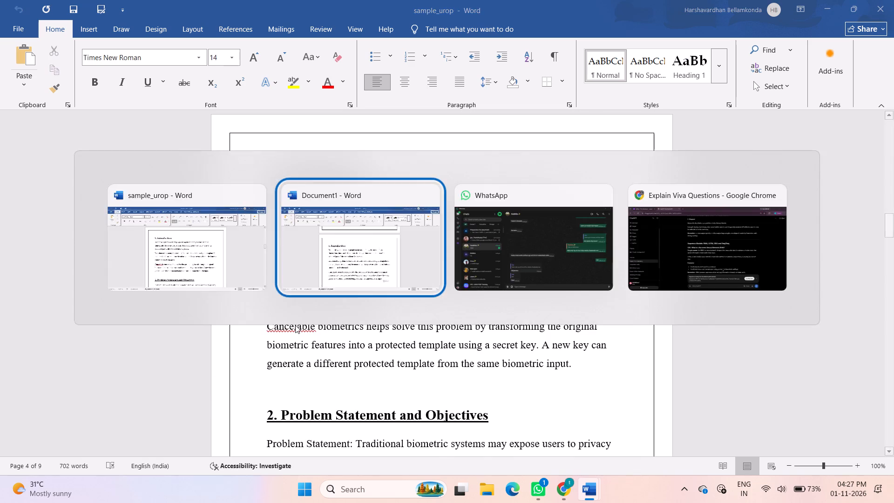
drag(268, 245, 591, 416)
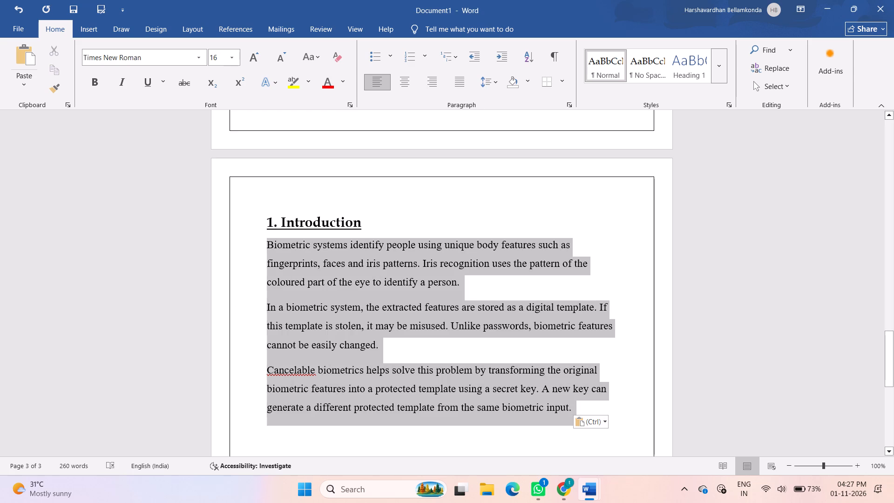
drag(591, 416, 605, 418)
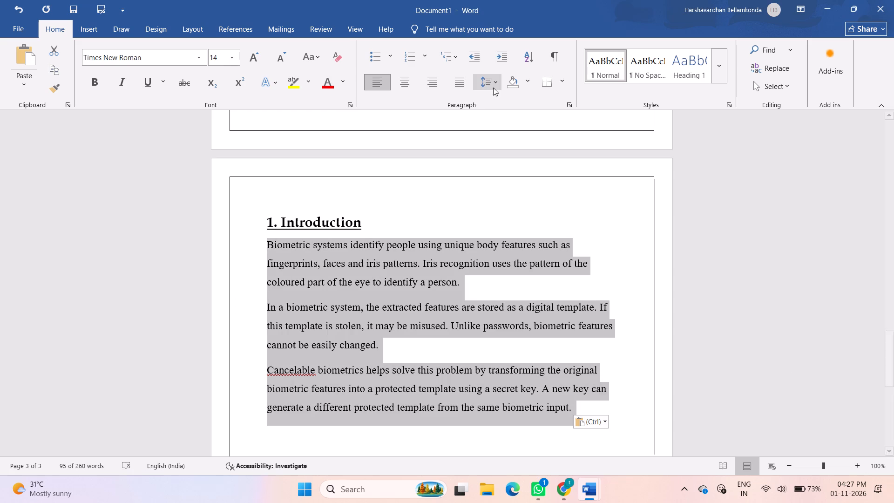
click(493, 87)
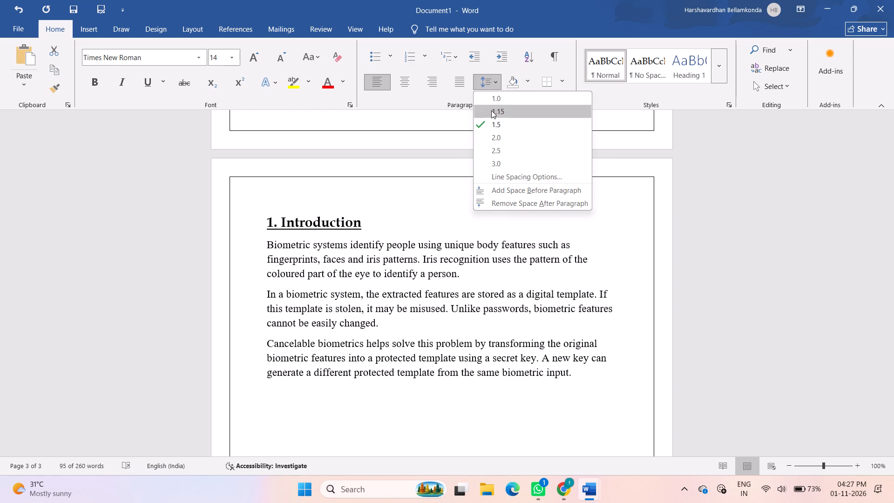
click(491, 110)
click(347, 318)
Format the thank-you paragraph on the Acknowledgement page as Times New Roman, 12 pt, with 1.5 line spacing.
scroll(347, 318, up, 4)
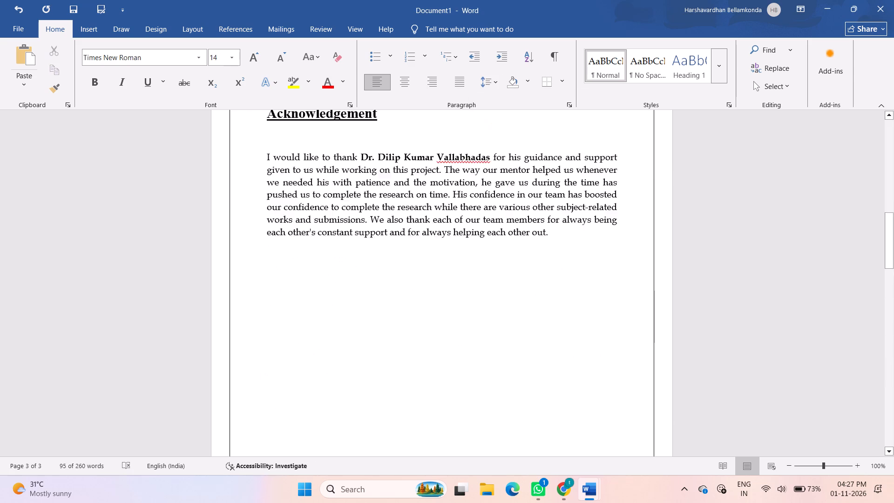
scroll(347, 318, up, 4)
scroll(347, 318, down, 2)
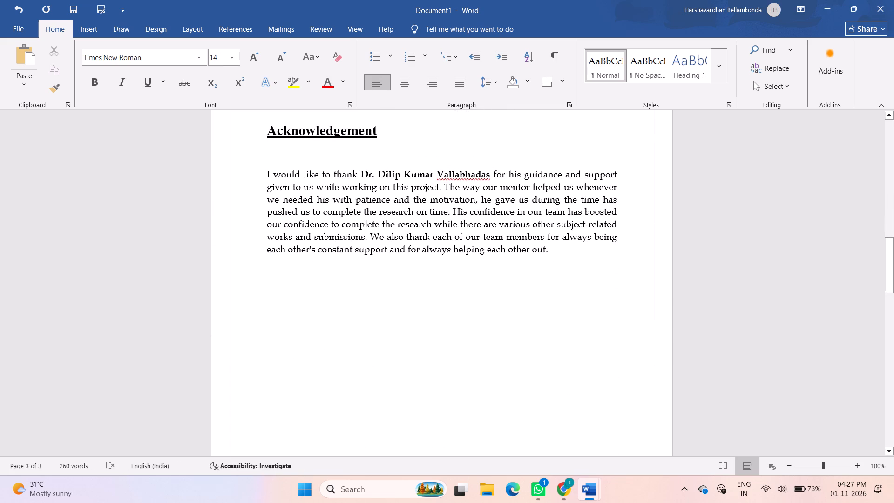
drag(264, 173, 577, 264)
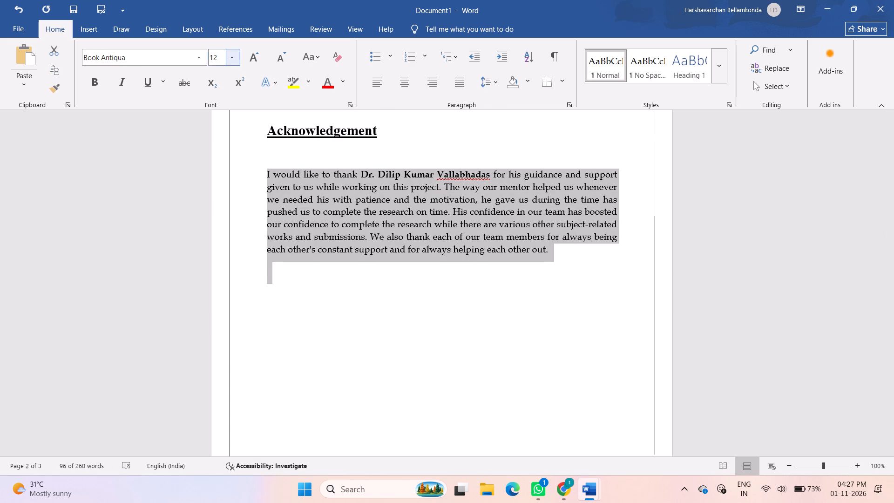
click(197, 54)
click(164, 129)
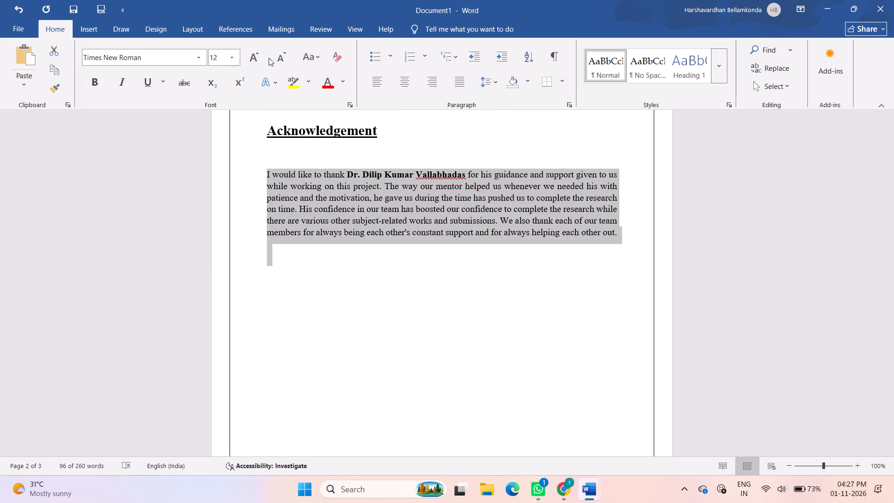
click(258, 57)
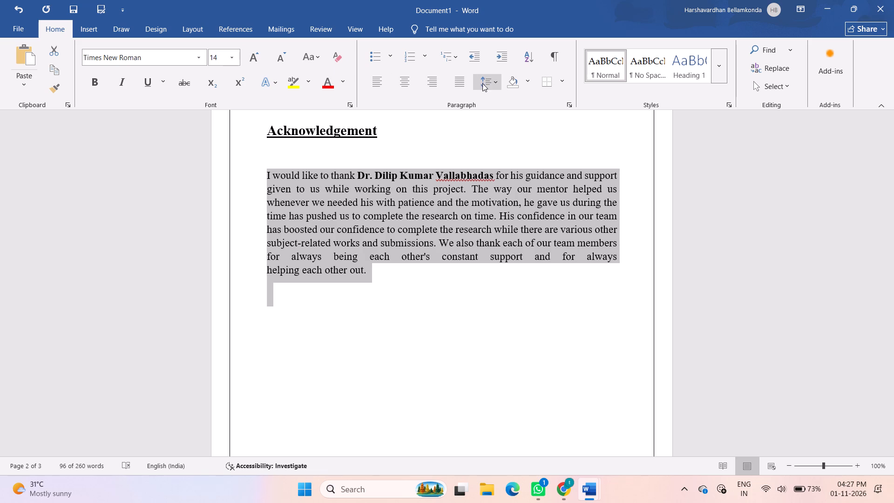
click(485, 83)
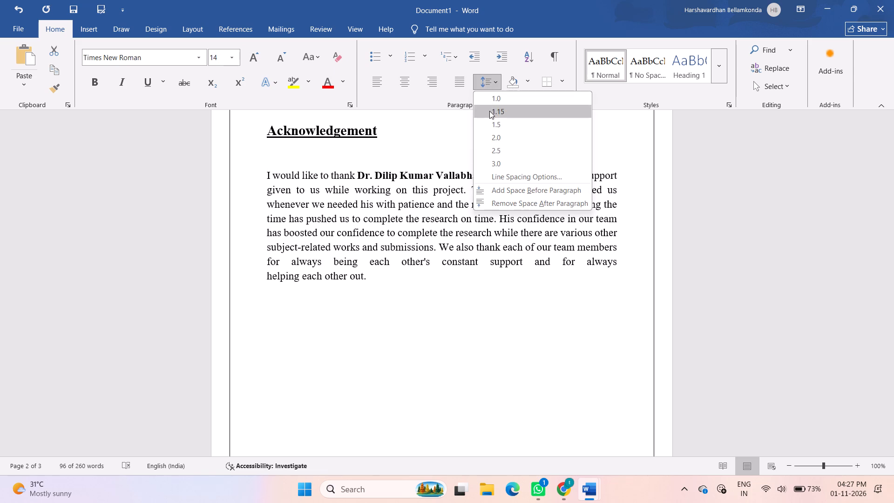
click(275, 58)
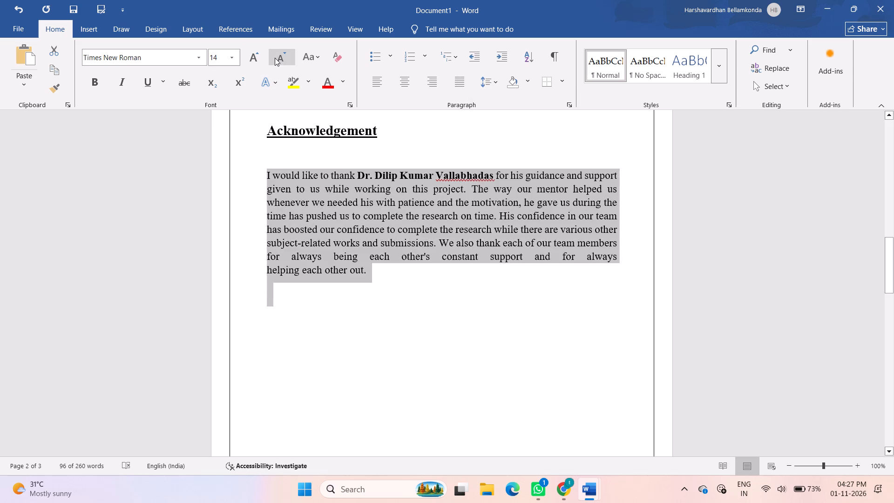
click(500, 81)
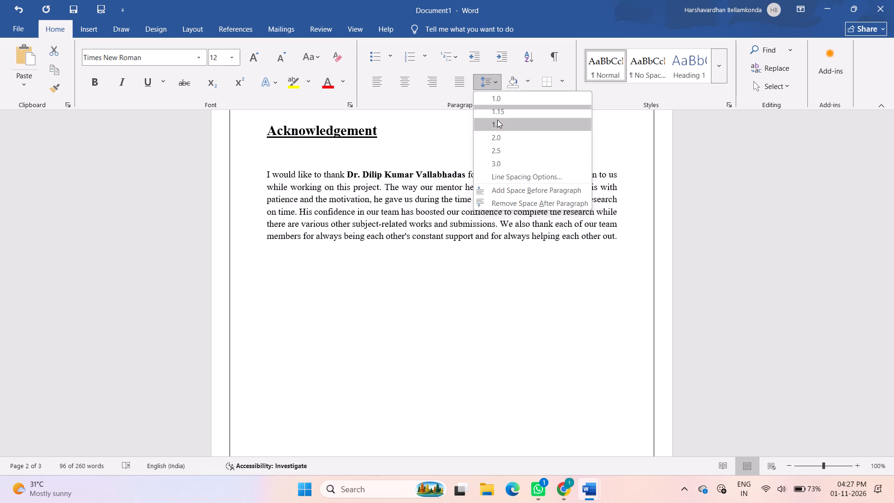
click(497, 121)
click(358, 263)
Set the three paragraphs under "1. Introduction" to 12 pt.
scroll(358, 263, down, 3)
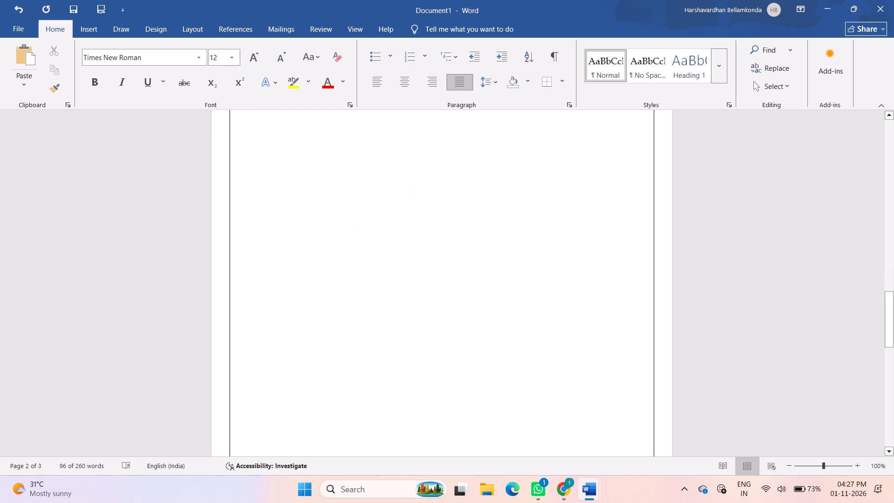
scroll(358, 263, down, 1)
drag(264, 151, 464, 238)
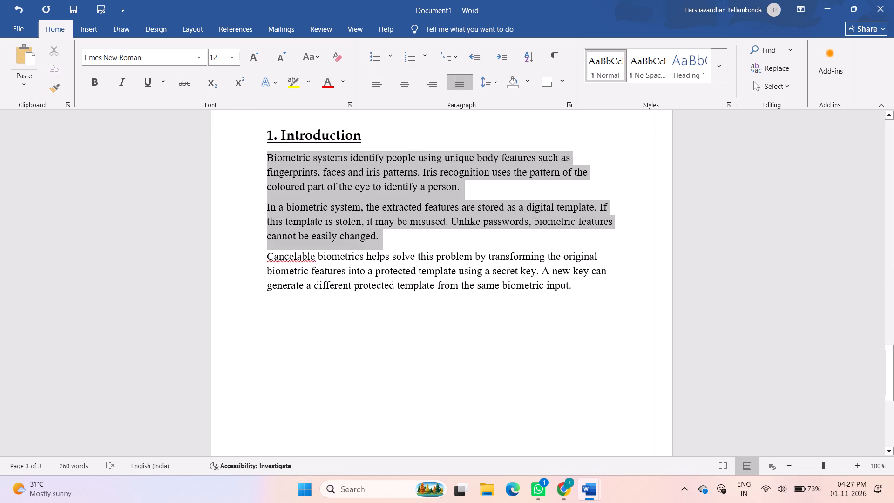
drag(464, 238, 578, 289)
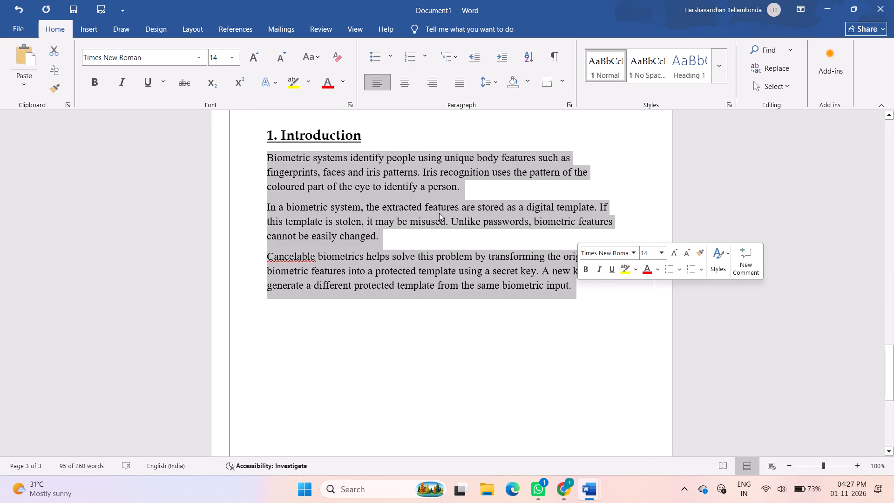
click(687, 248)
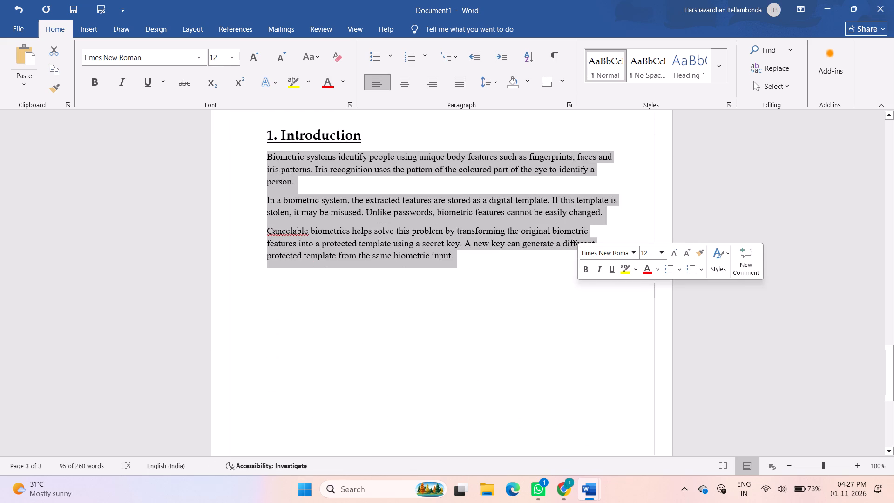
click(465, 269)
Copy the whole "2. Problem Statement and Objectives" section from sample_urop into Document1, a couple of lines below the Introduction text.
click(408, 284)
scroll(408, 284, down, 1)
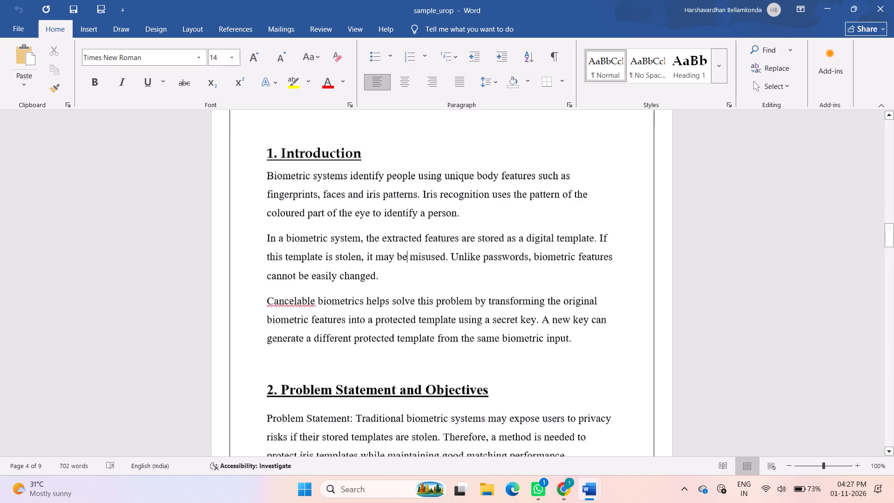
scroll(408, 284, down, 2)
drag(268, 115, 502, 293)
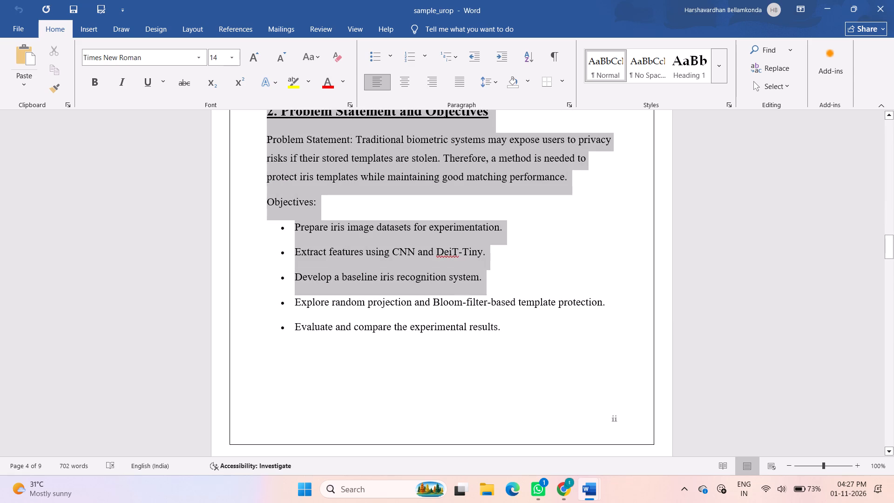
drag(502, 293, 518, 323)
key(ctrl+c)
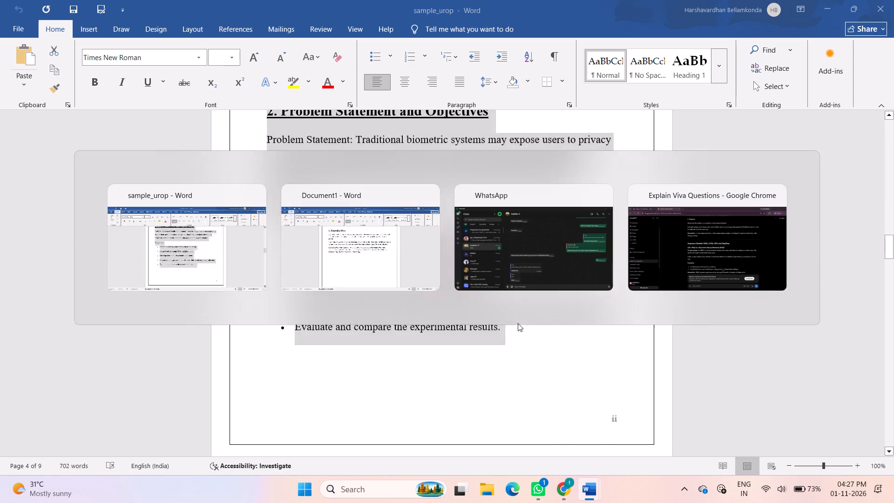
key(Return)
key(Return)
key(ctrl+v)
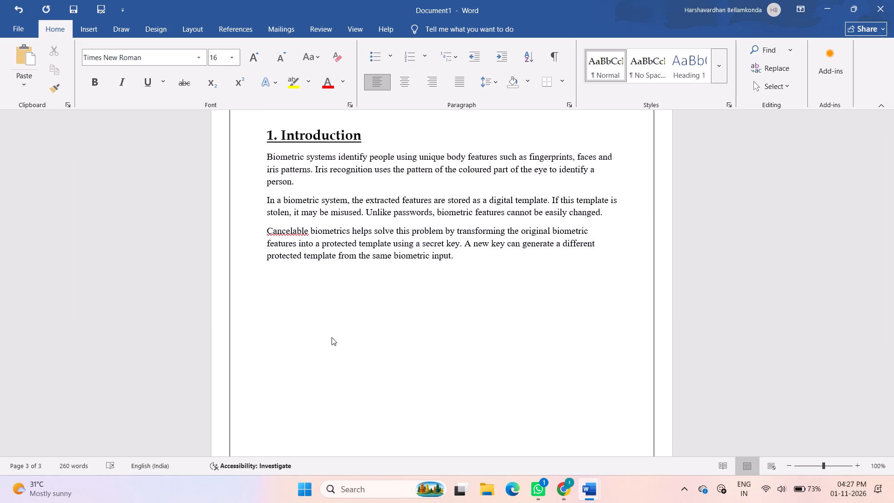
Set the body text and bullets under "2. Problem Statement and Objectives" in Document1 to 12 pt.
drag(264, 222, 515, 394)
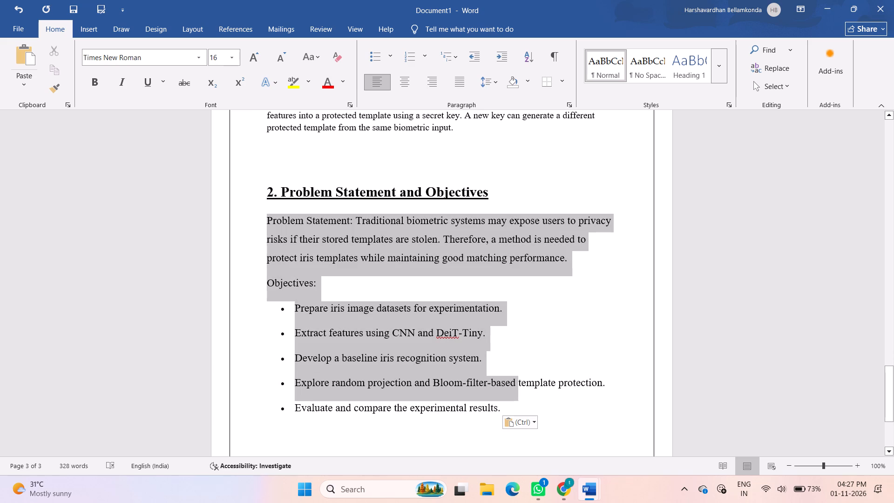
drag(515, 394, 518, 407)
click(284, 56)
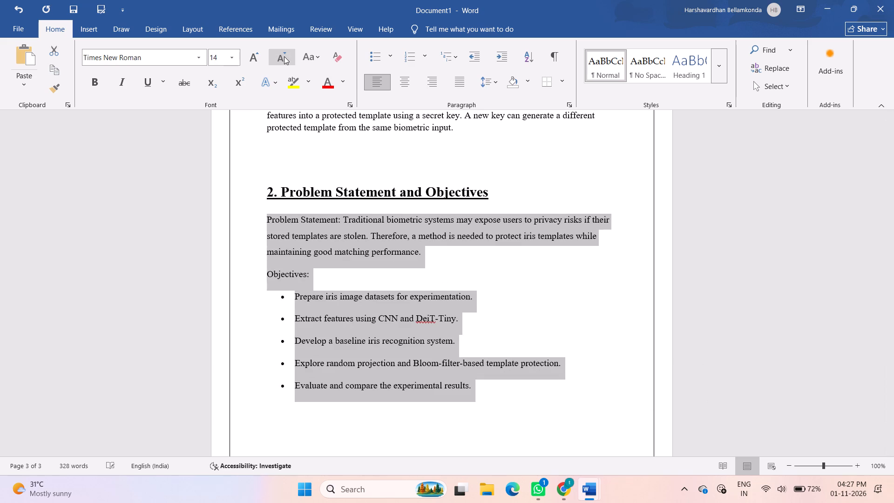
click(286, 272)
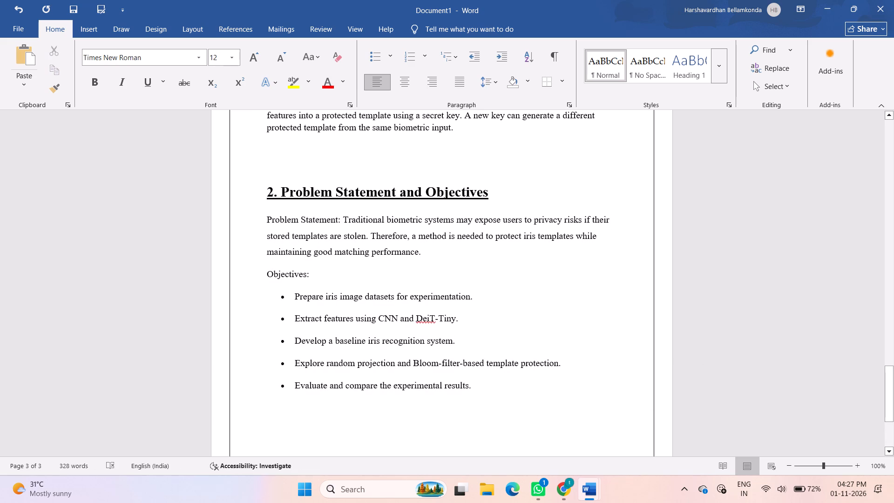
Set the line spacing of the Problem Statement paragraph, the "Objectives:" line and its bullet list to 1.15.
drag(265, 220, 432, 257)
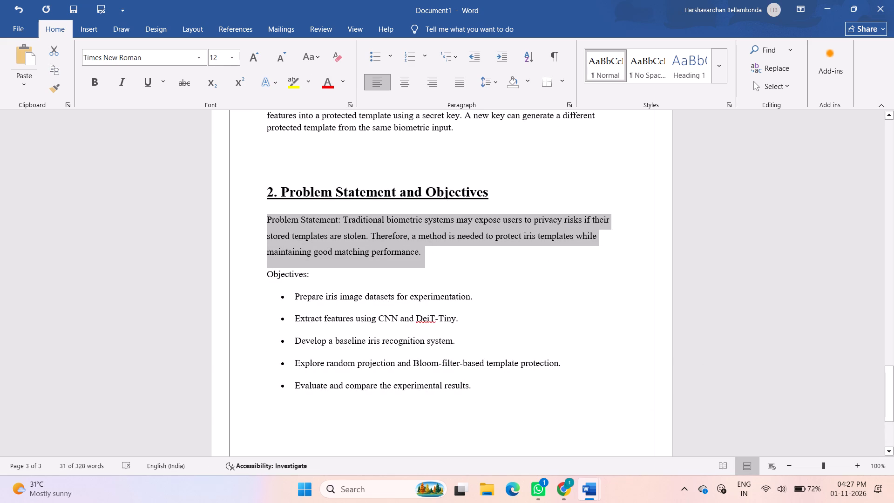
click(489, 83)
click(492, 112)
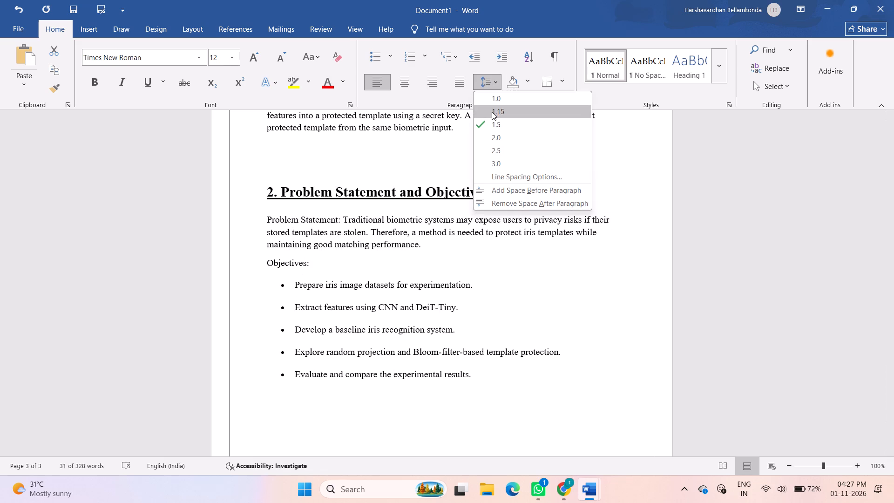
click(339, 238)
scroll(339, 238, up, 1)
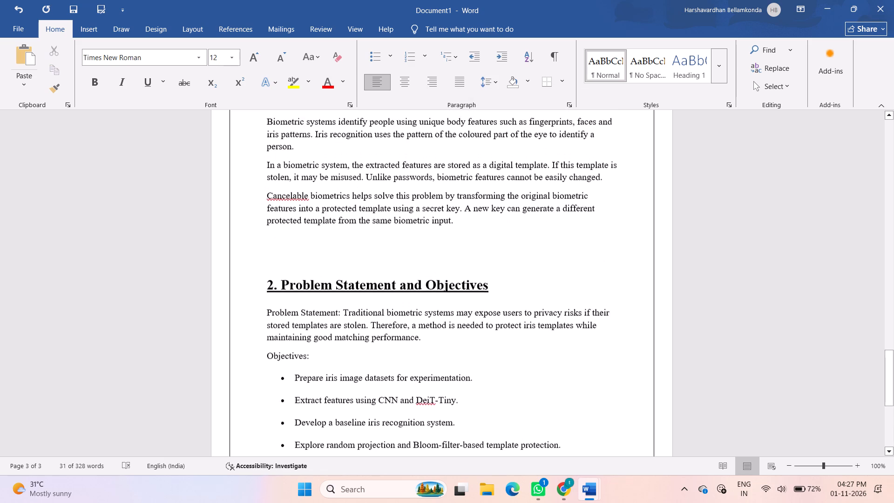
scroll(339, 238, up, 1)
scroll(339, 238, down, 1)
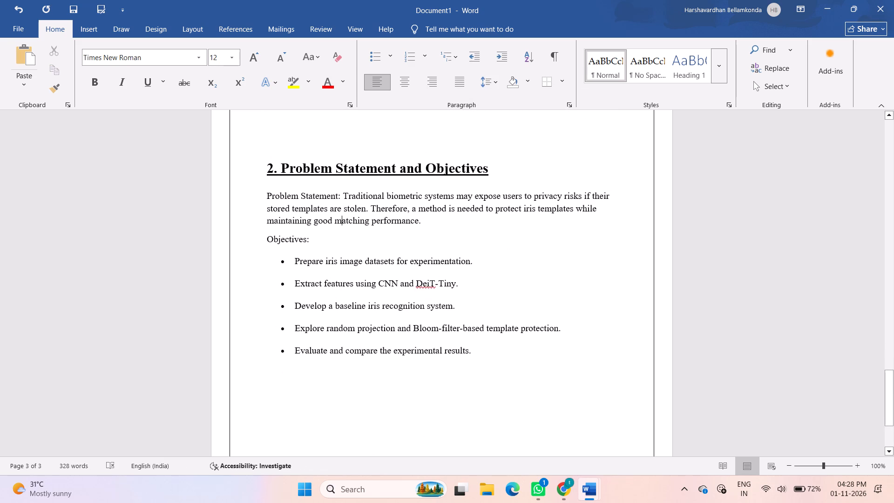
drag(262, 237, 502, 349)
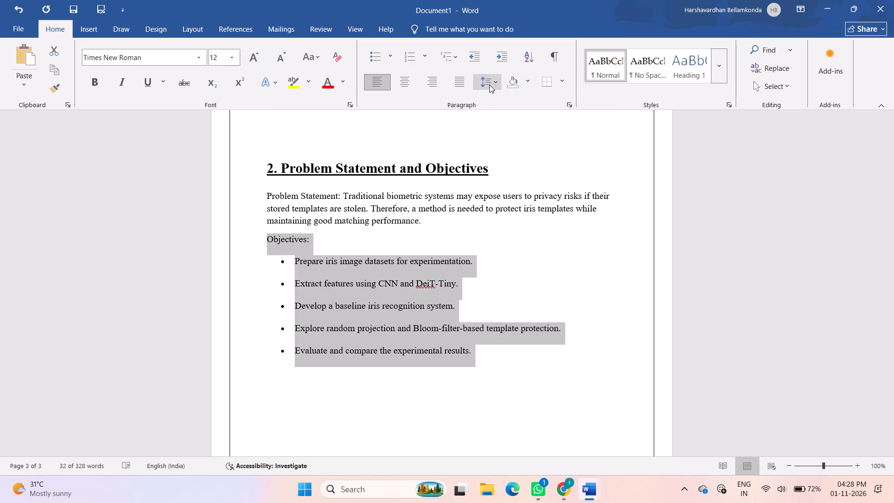
click(489, 85)
click(493, 111)
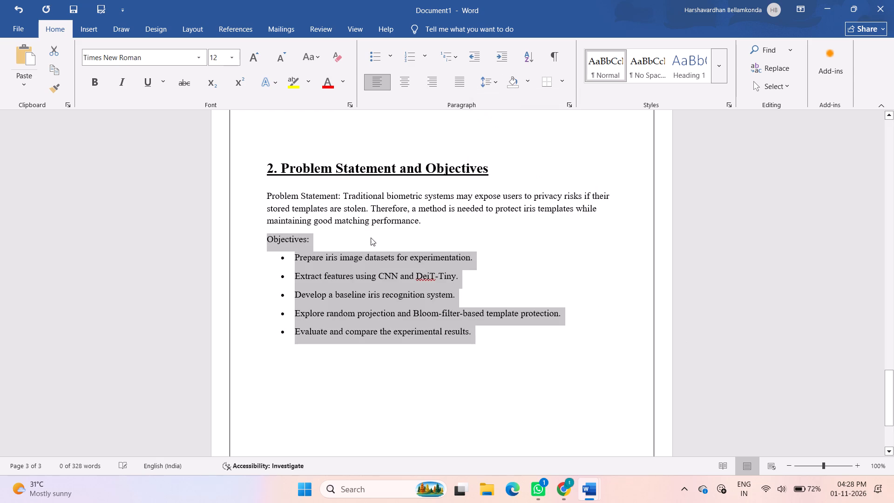
click(371, 238)
scroll(371, 238, up, 2)
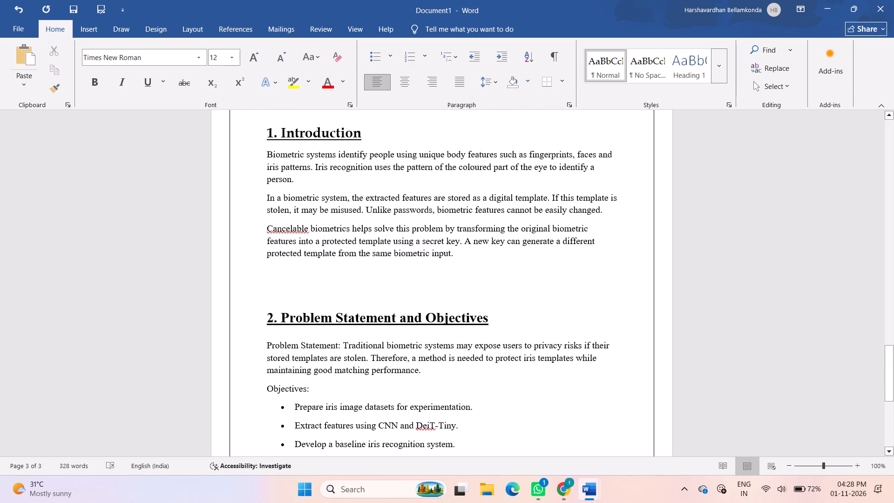
Reduce the "2. Problem Statement and Objectives" and "1. Introduction" headings to 16 pt.
drag(263, 314, 523, 327)
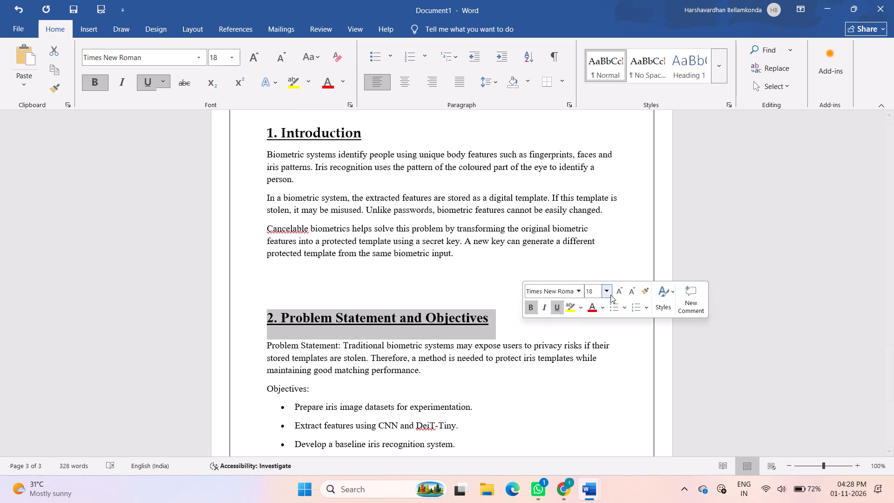
click(630, 294)
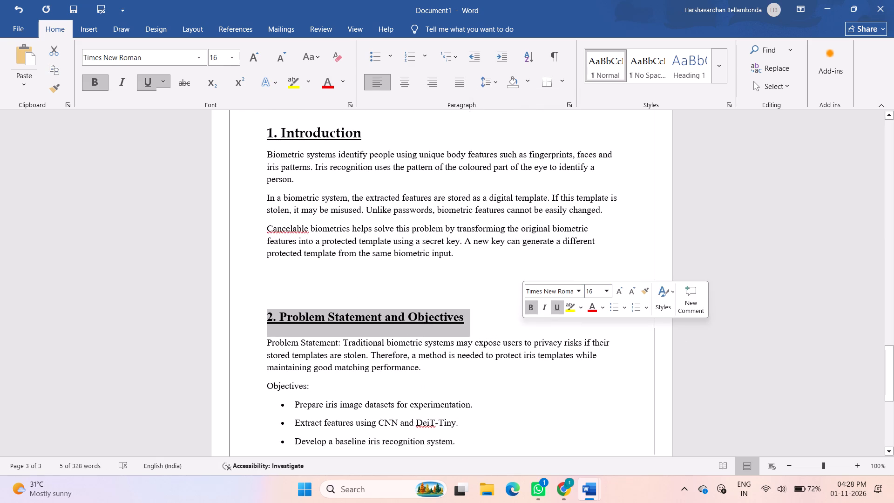
drag(266, 132, 364, 135)
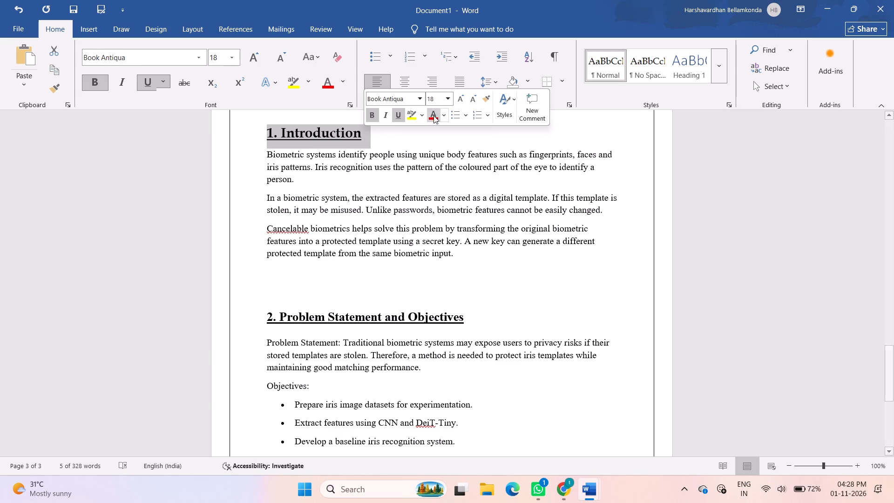
click(473, 103)
click(336, 258)
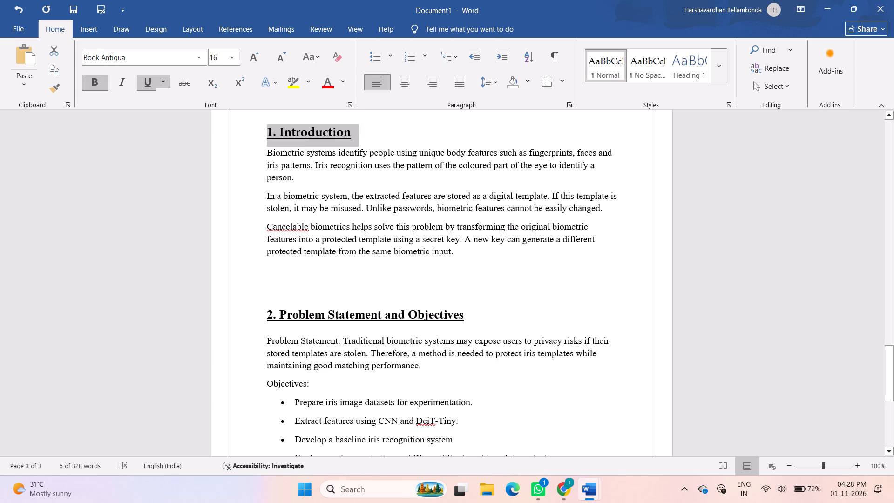
Copy the "3. Literature Survey" heading and its reference text, without the table, from sample_urop to the top of a new page in Document1.
scroll(336, 258, up, 5)
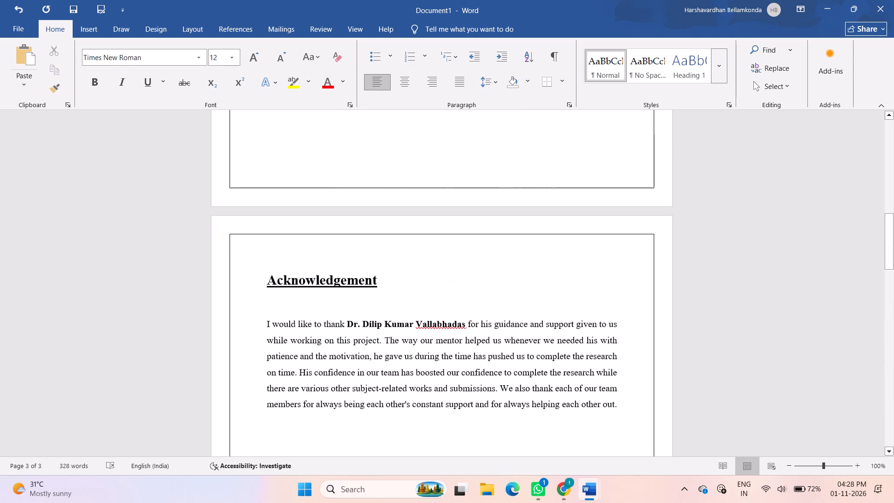
scroll(386, 278, down, 4)
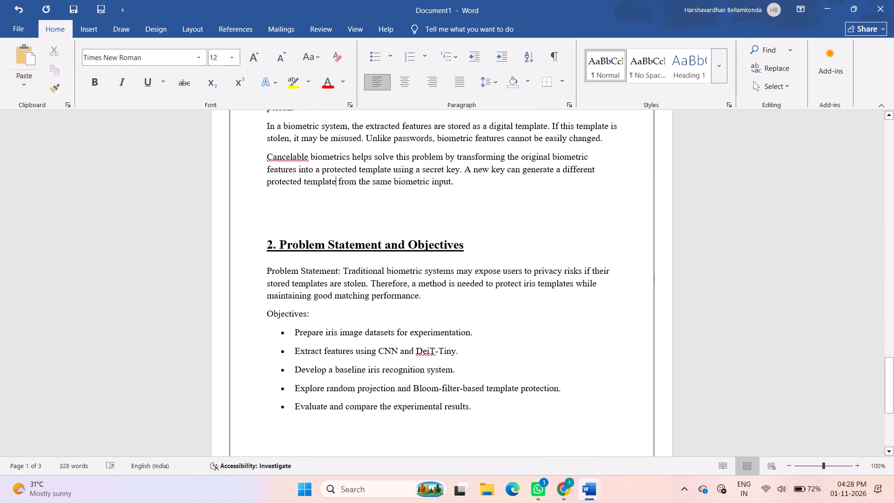
scroll(386, 278, down, 1)
click(322, 356)
key(Return)
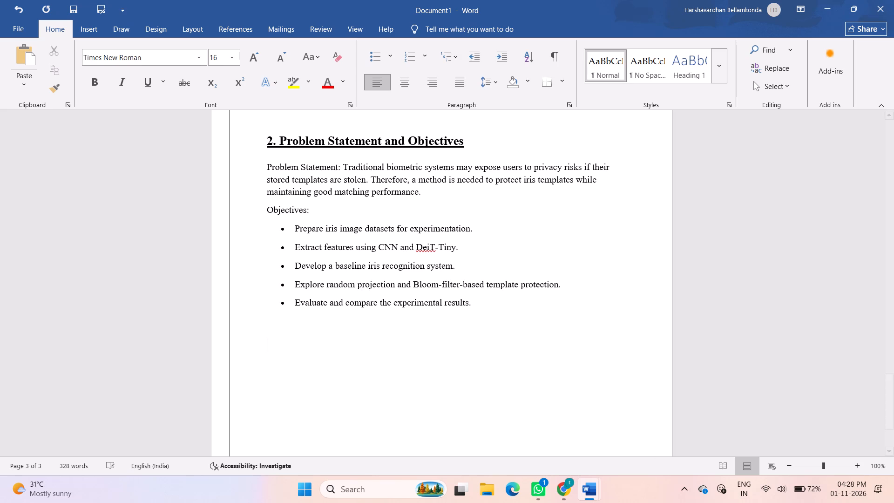
scroll(322, 356, down, 4)
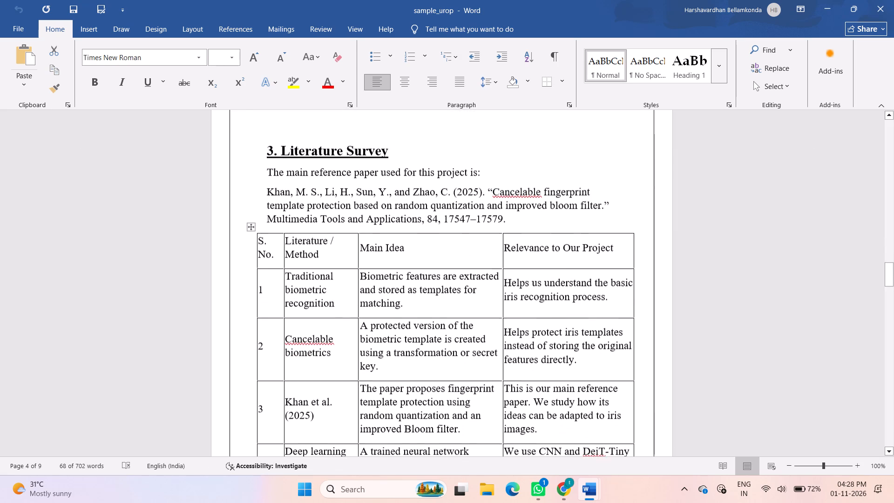
scroll(322, 356, down, 1)
drag(264, 120, 448, 170)
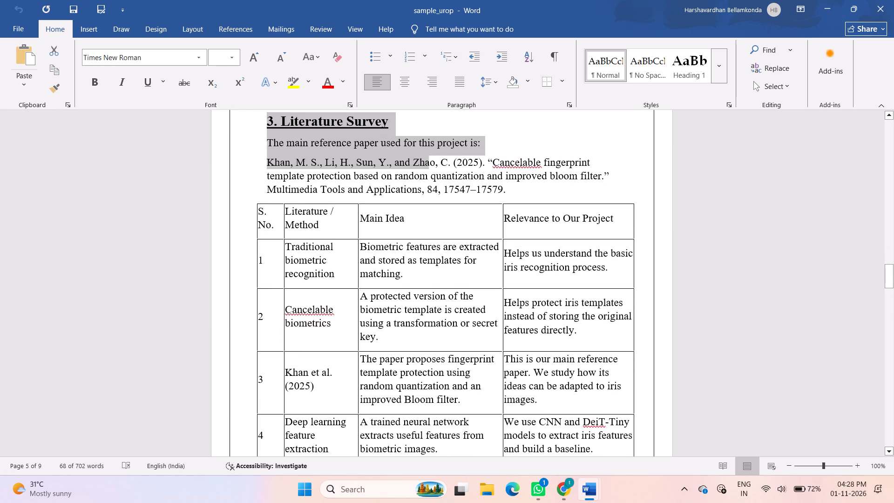
drag(448, 170, 518, 188)
key(ctrl+c)
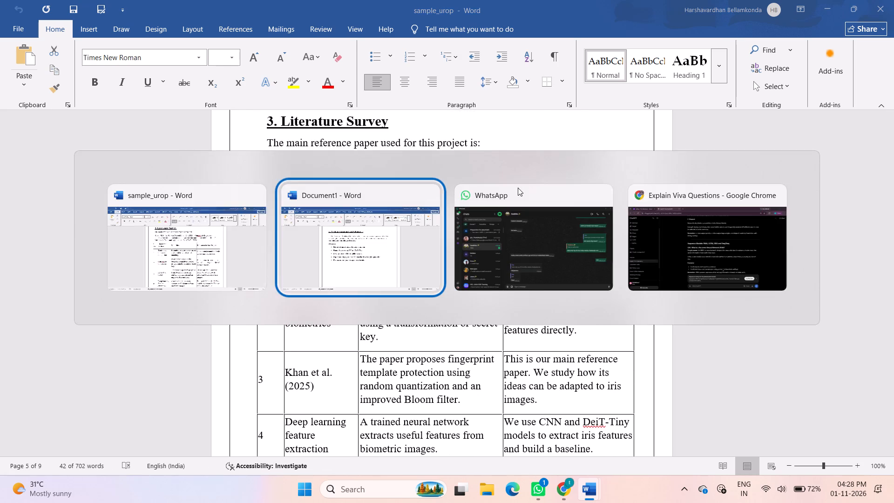
scroll(385, 306, down, 1)
key(Return)
key(Return)
key(Return)
key(Return)
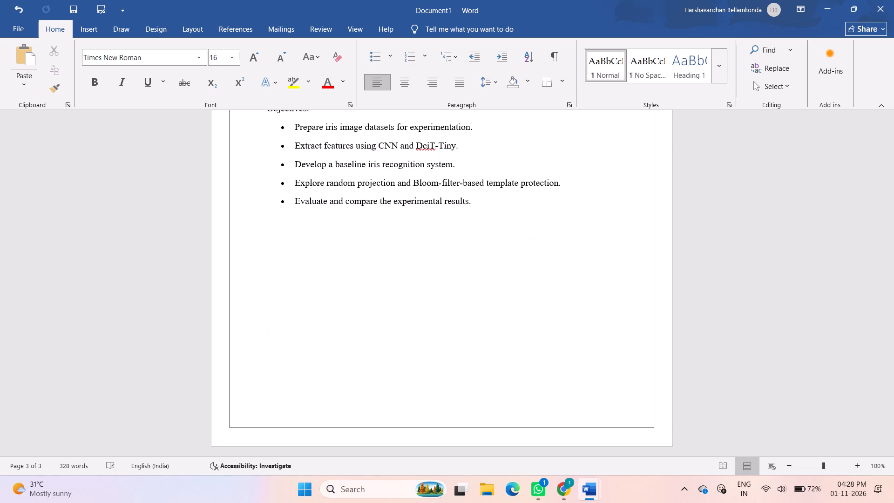
key(Return)
key(Return)
key(Return)
key(ctrl+v)
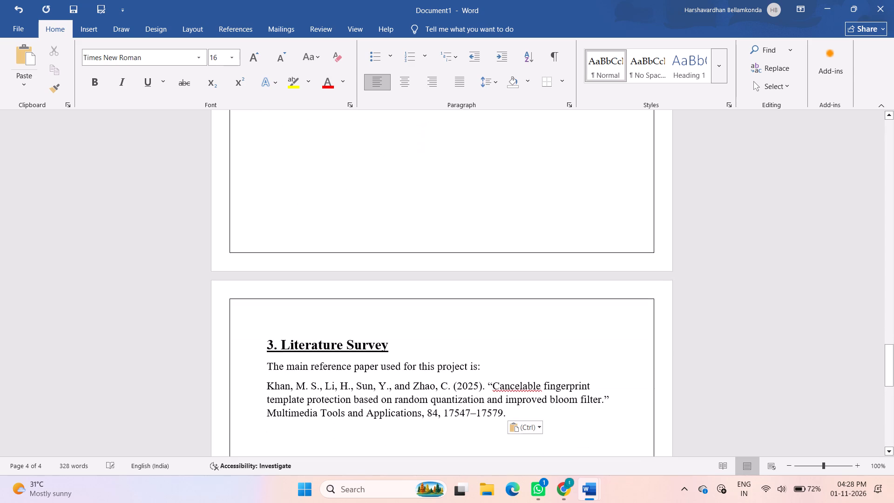
Set the "3. Literature Survey" heading to 16 pt and the text beneath it to 12 pt.
drag(265, 342, 402, 350)
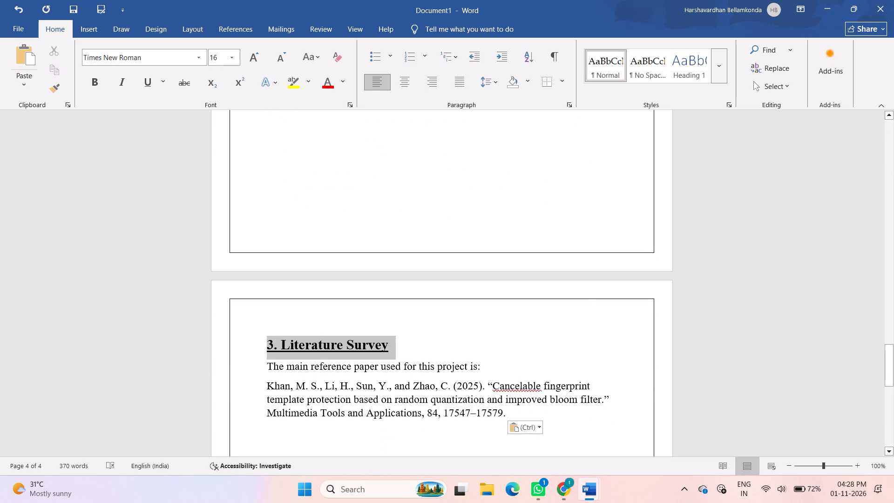
click(515, 310)
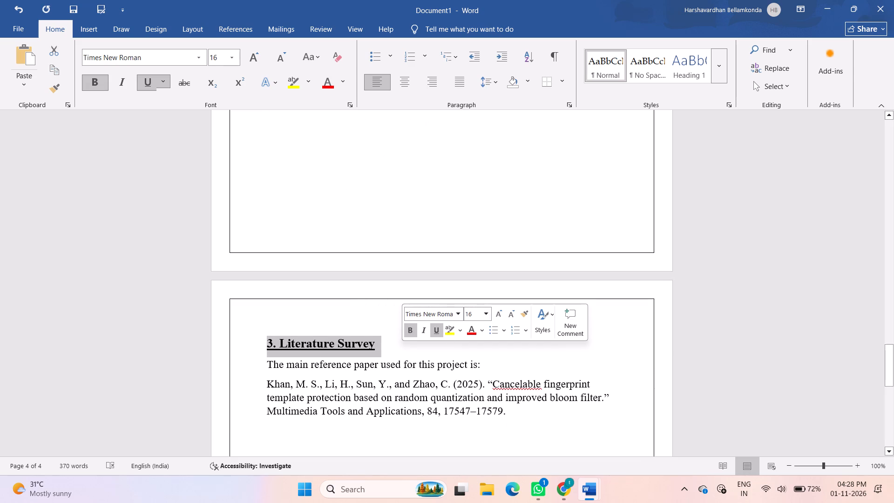
drag(268, 366, 517, 418)
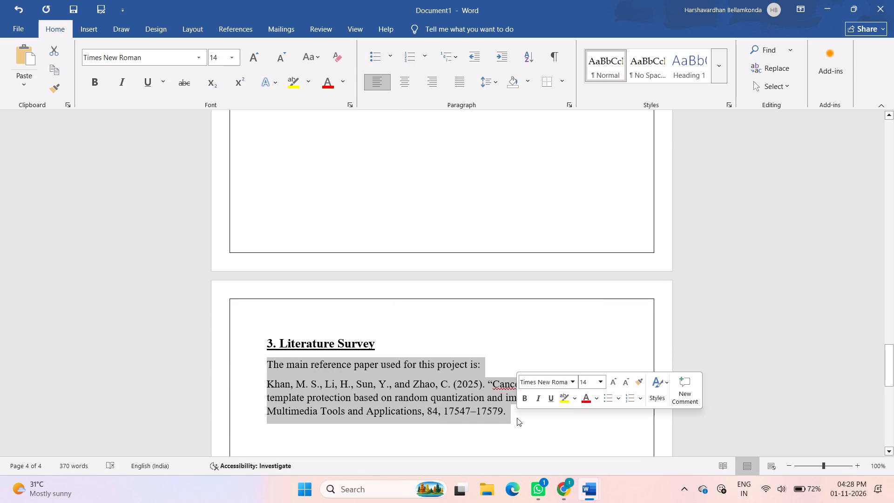
click(623, 381)
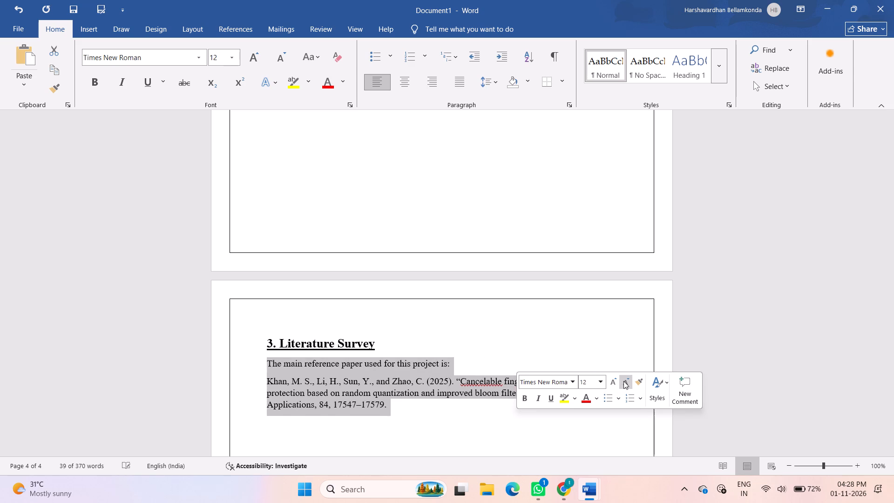
click(370, 373)
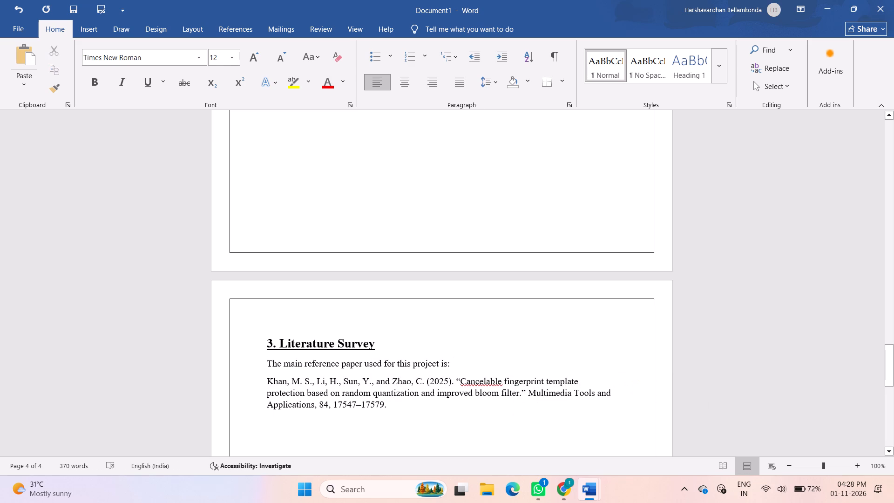
Set the line "The main reference paper used for this project is:" to 14 pt.
drag(267, 362, 460, 371)
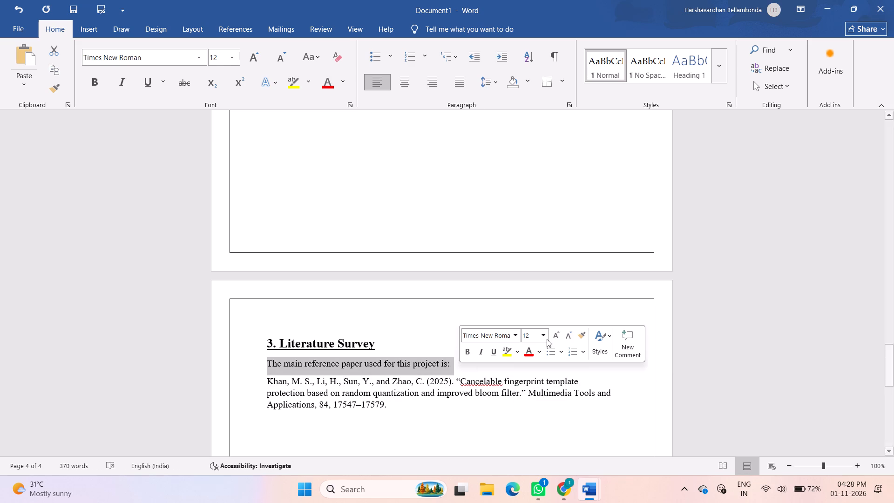
click(569, 336)
click(556, 335)
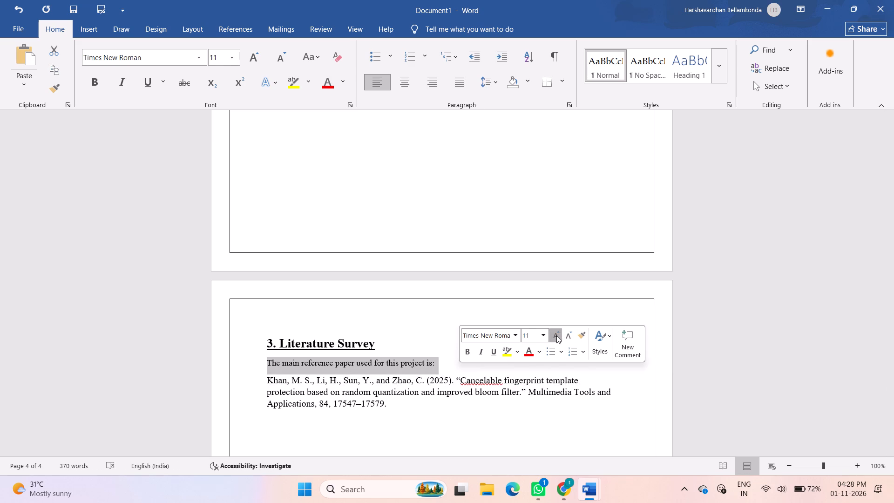
click(556, 335)
click(412, 403)
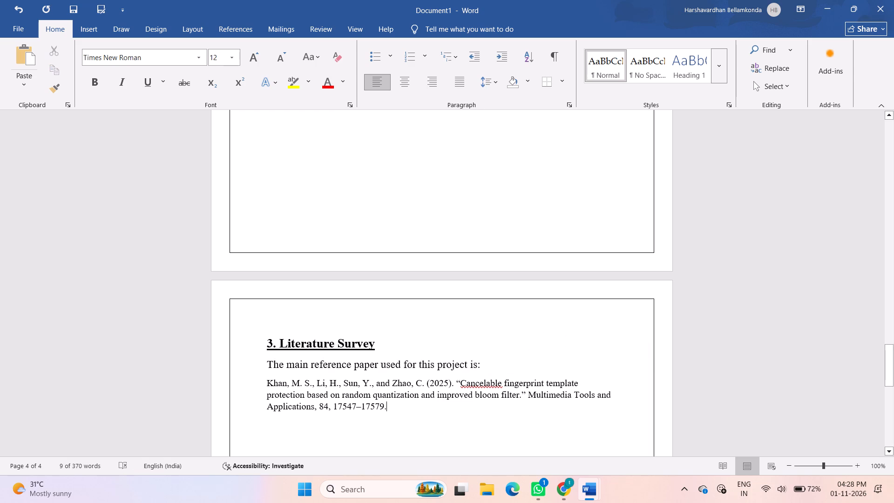
Copy the whole literature table from sample_urop into Document1, leaving a blank line below the Khan et al. reference paragraph.
scroll(375, 418, down, 1)
click(327, 391)
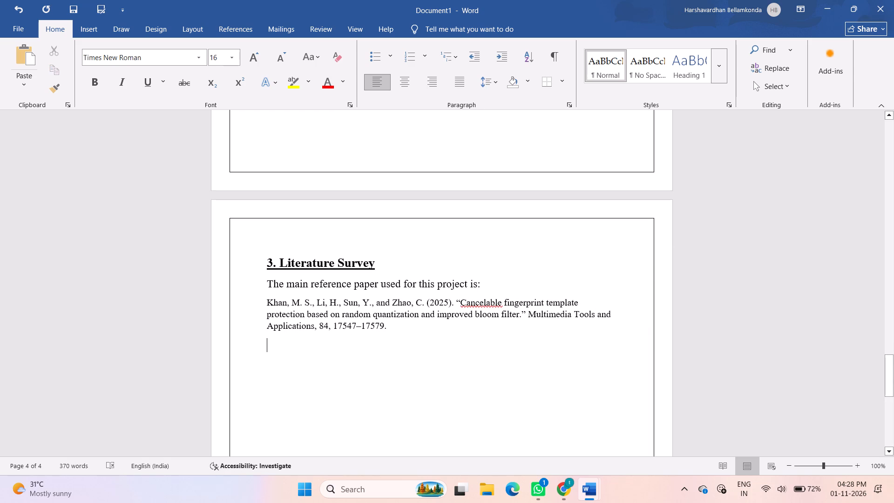
key(Return)
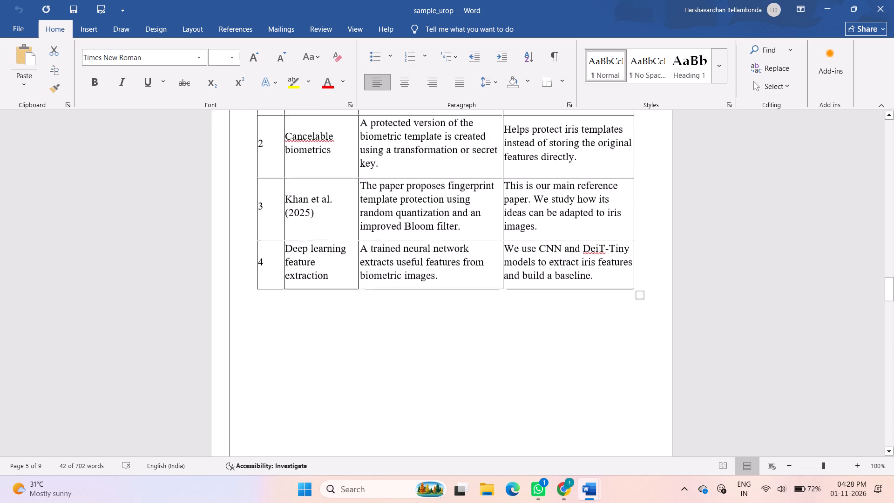
click(352, 239)
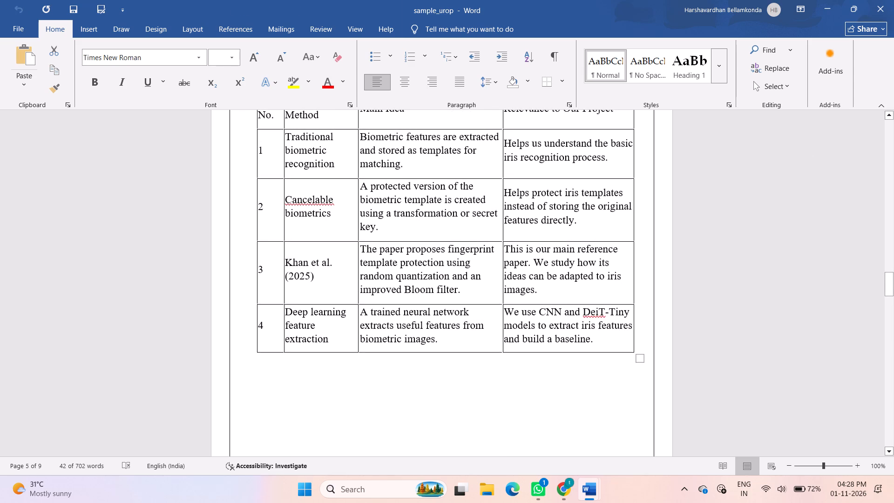
scroll(352, 239, up, 1)
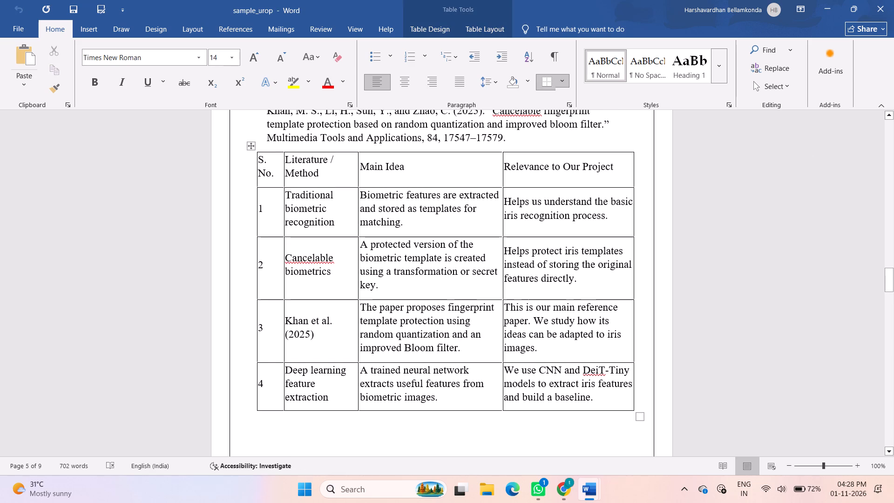
drag(258, 160, 635, 406)
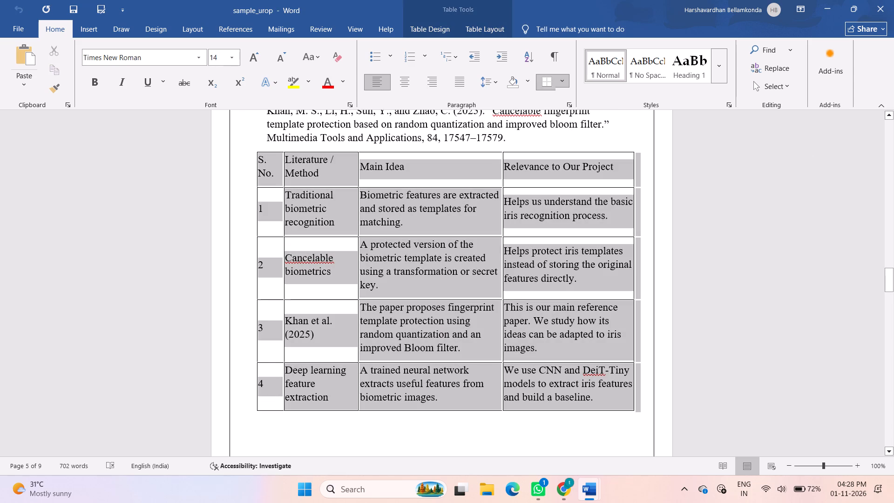
drag(635, 406, 617, 405)
key(ctrl+c)
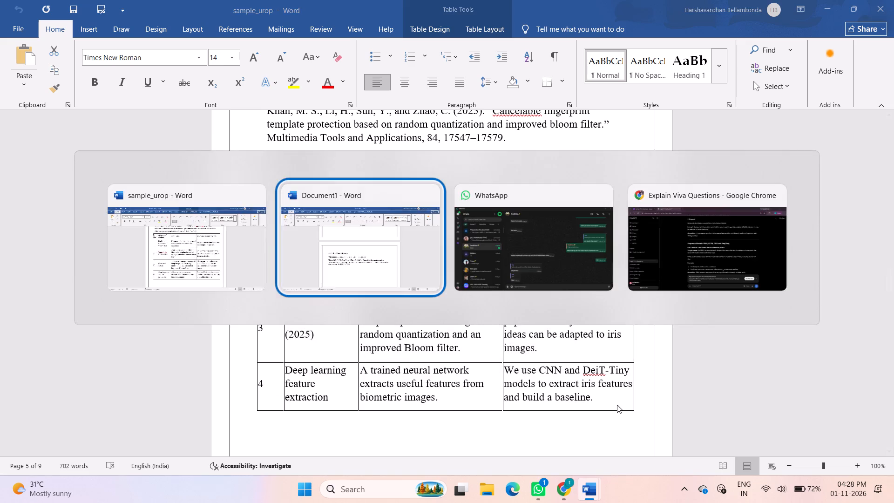
key(ctrl+v)
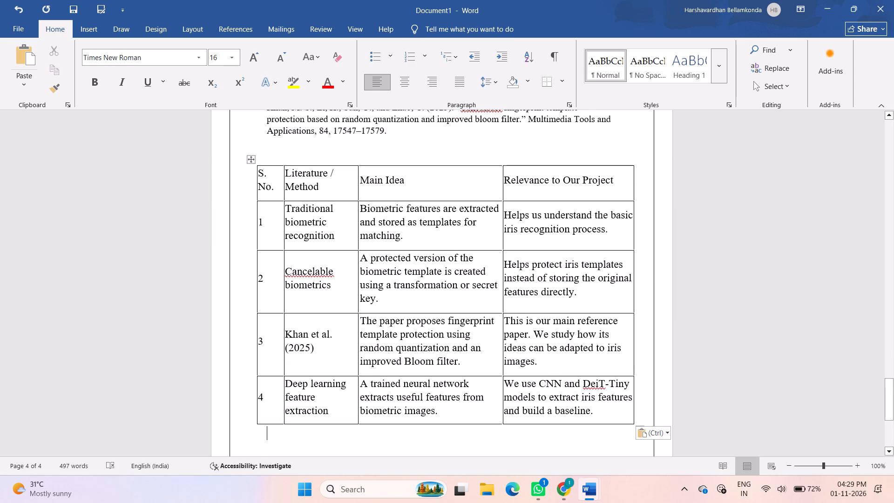
Set all text in the pasted literature table to 12 pt.
drag(257, 174, 611, 410)
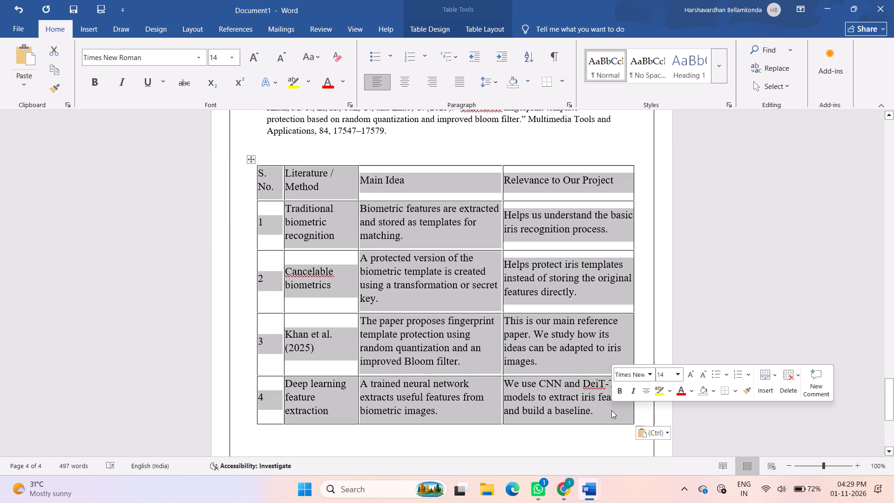
click(700, 372)
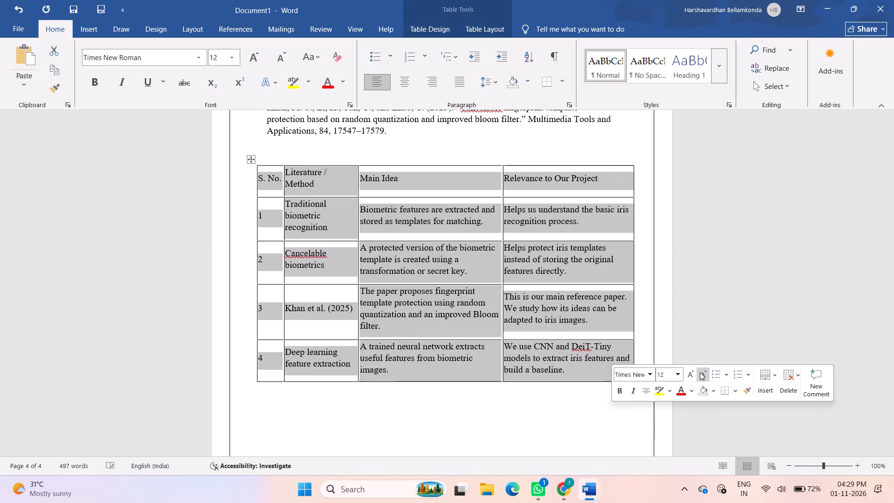
click(488, 294)
Place the insertion point on the empty line below the literature table in Document1.
scroll(371, 305, down, 1)
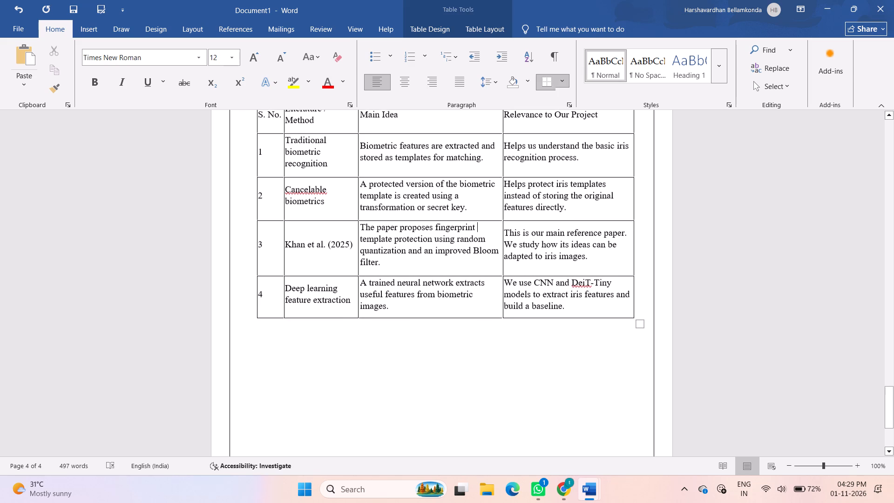
click(279, 401)
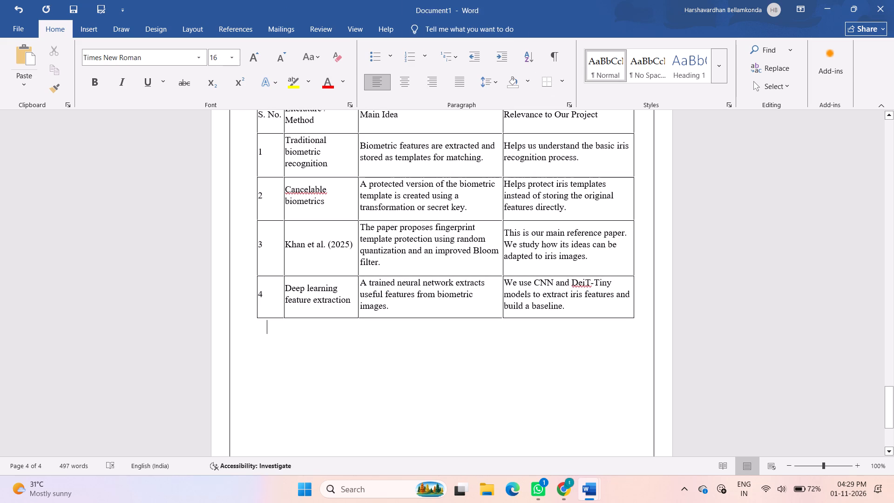
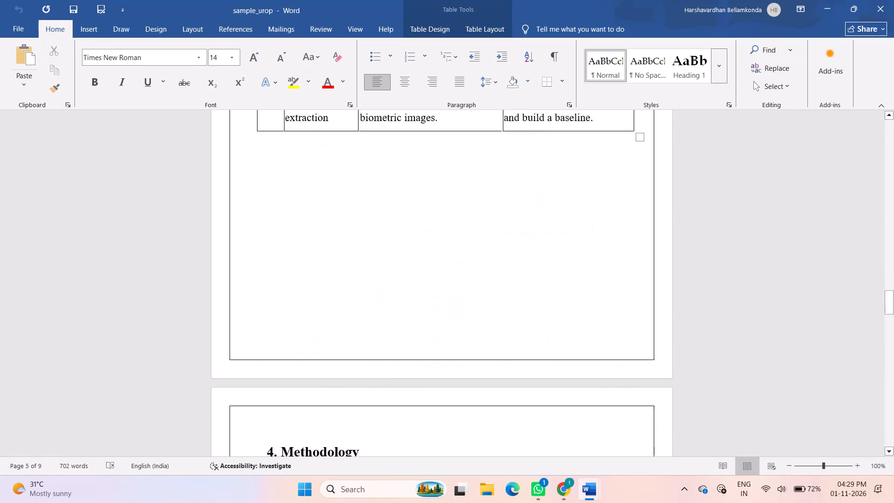
Copy the whole "4. Methodology" section from sample_urop into Document1, leaving blank lines below the literature table.
scroll(308, 382, down, 1)
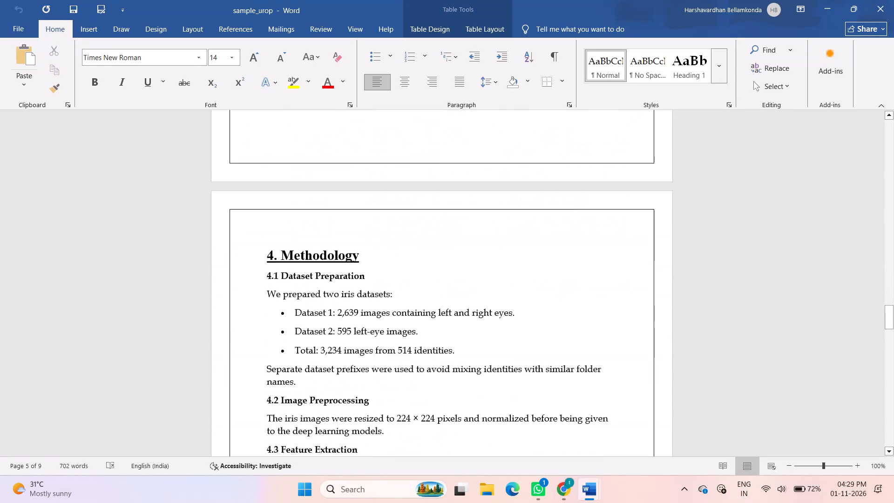
scroll(308, 382, down, 1)
drag(265, 168, 340, 132)
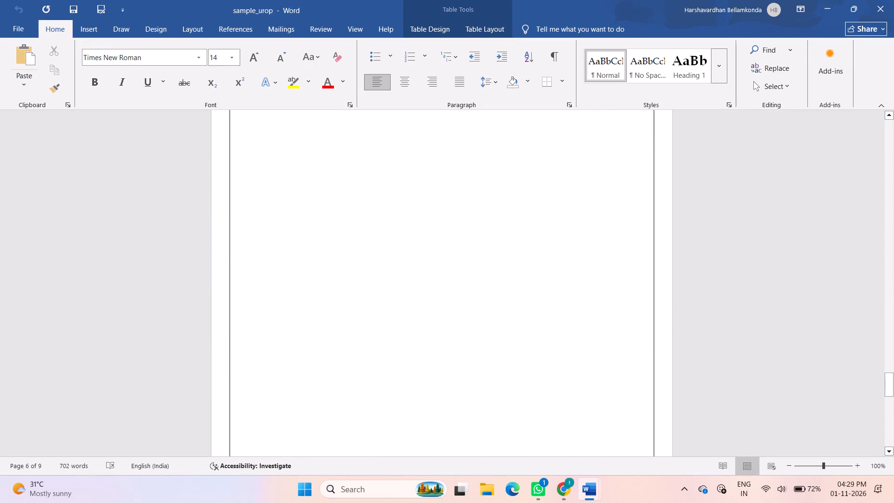
drag(340, 132, 475, 447)
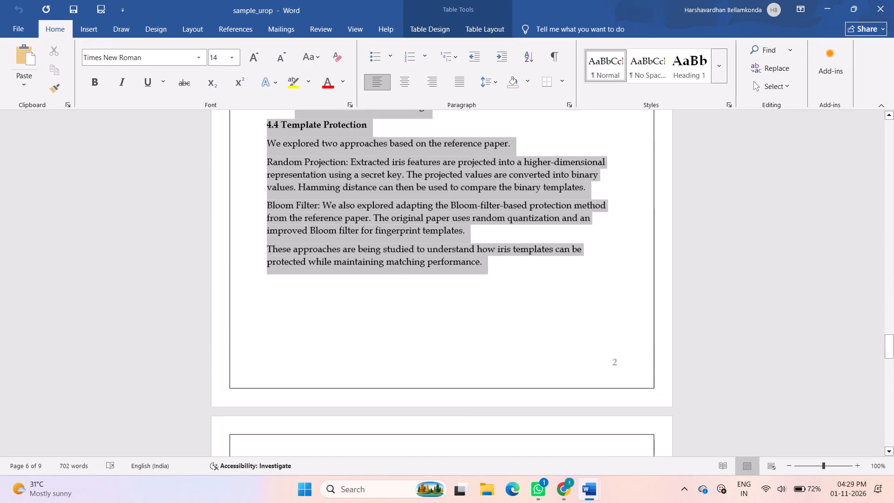
drag(475, 447, 503, 244)
key(ctrl+c)
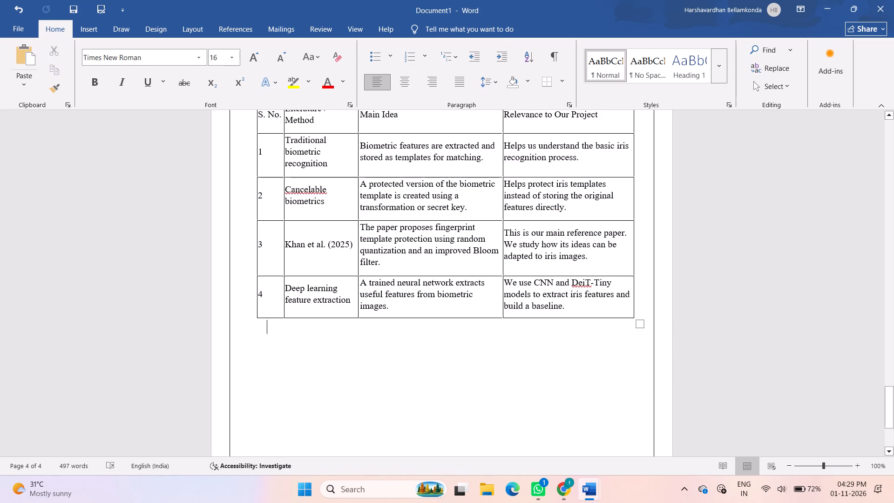
key(Return)
key(Return)
key(ctrl+v)
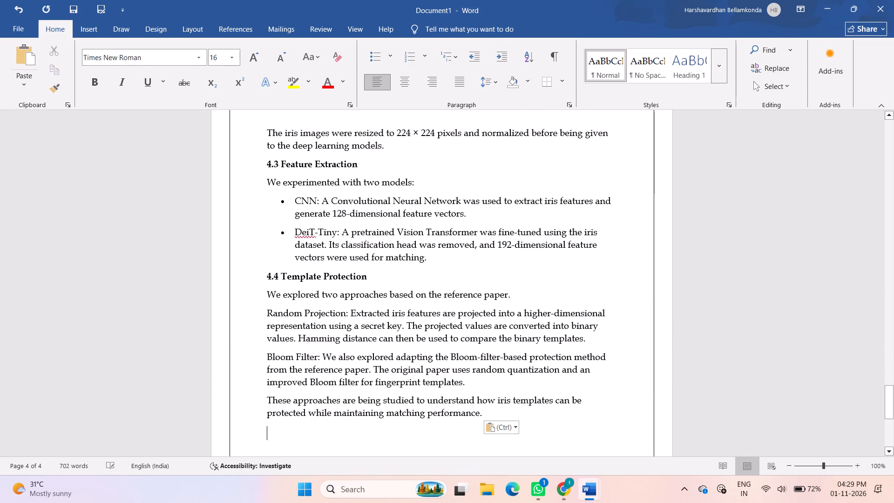
Set the "4. Methodology" heading to 16 pt and insert a blank line between it and the 4.1 subheading.
scroll(287, 265, up, 2)
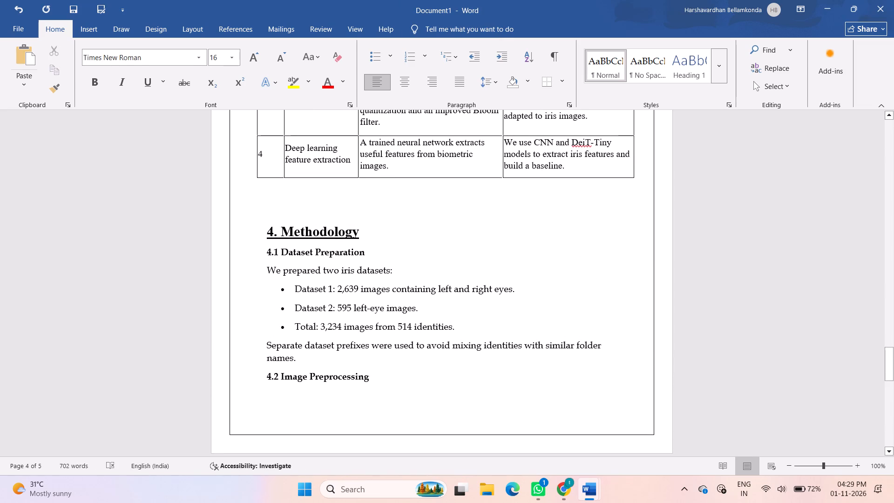
drag(266, 230, 374, 238)
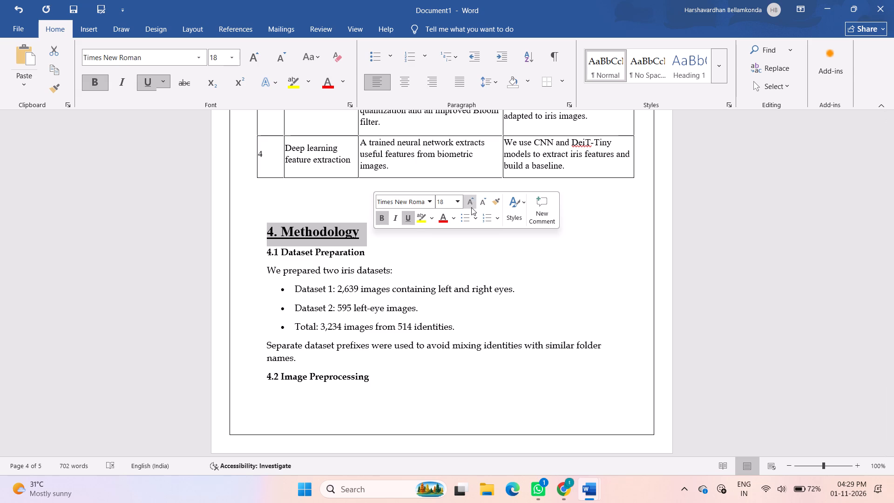
click(486, 205)
click(278, 276)
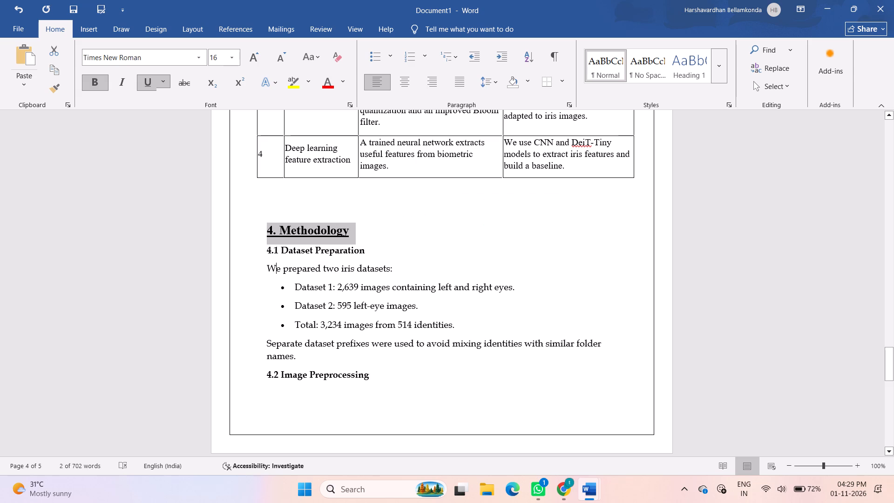
click(267, 252)
key(Return)
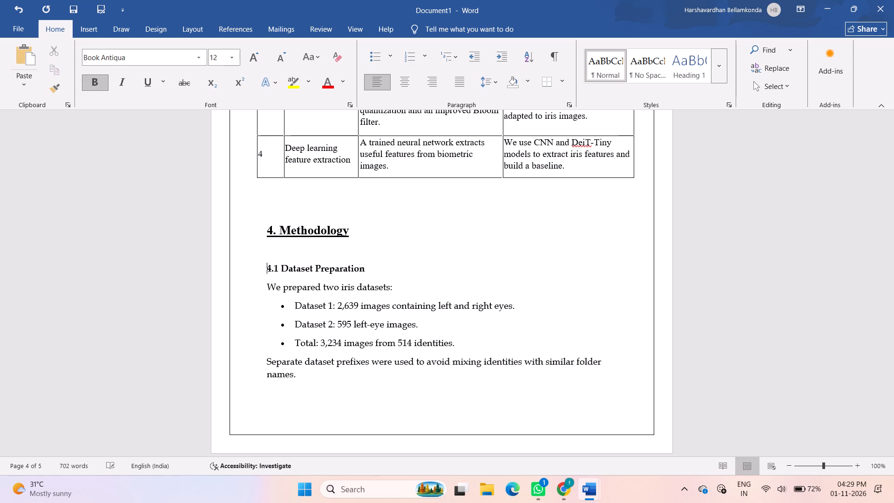
Underline the subheadings "4.1 Dataset Preparation" and "4.2 Image Preprocessing".
drag(265, 267, 372, 272)
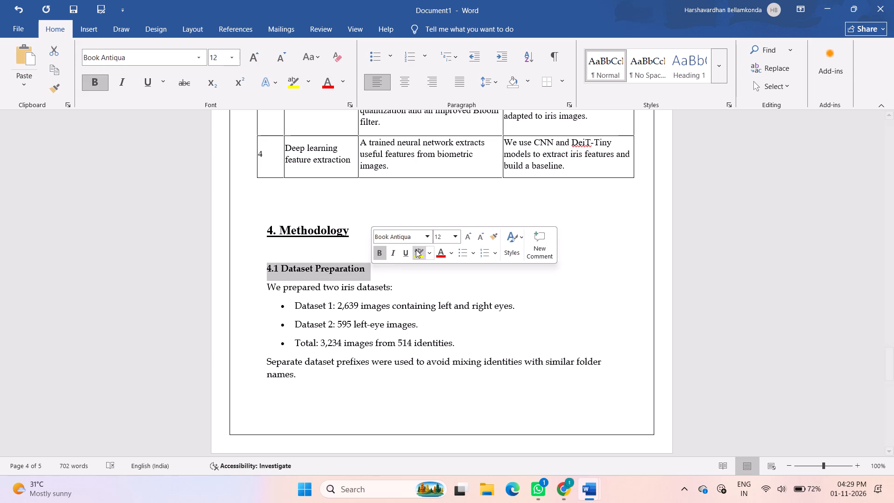
click(408, 252)
click(355, 292)
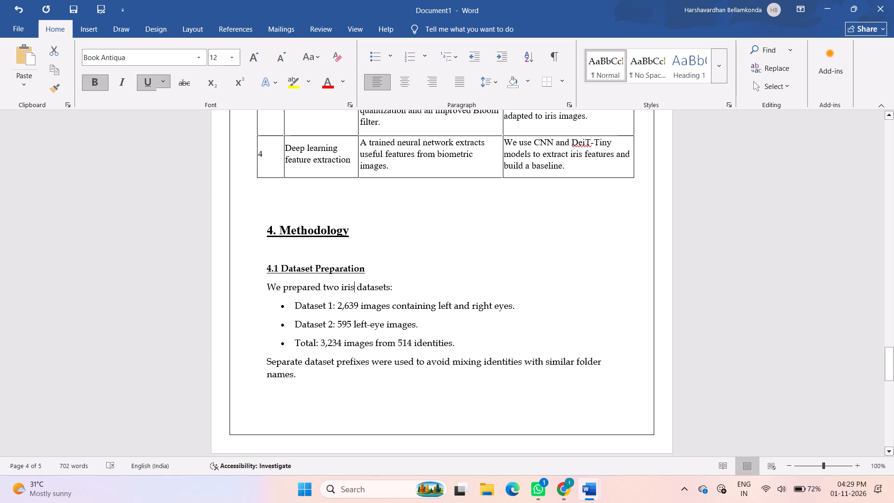
scroll(355, 292, down, 2)
drag(264, 335, 402, 334)
click(435, 310)
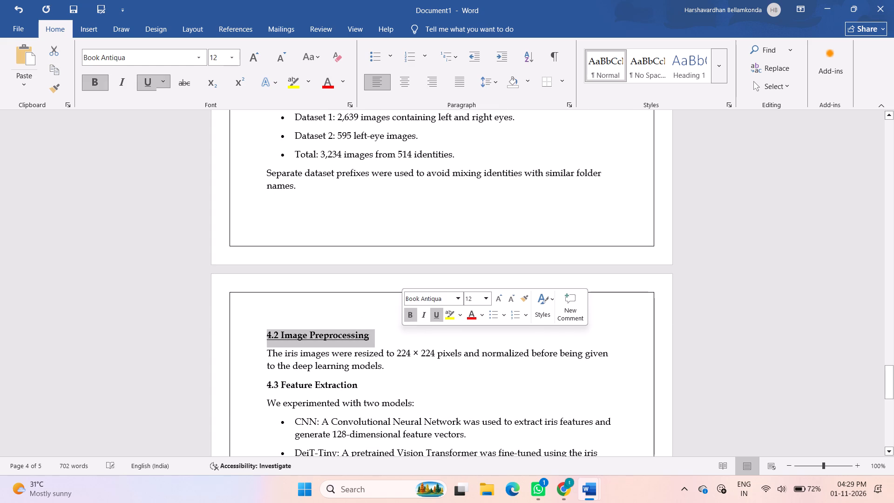
Insert a blank line above the "4.3 Feature Extraction" subheading and underline it.
click(266, 386)
key(Return)
scroll(266, 386, down, 1)
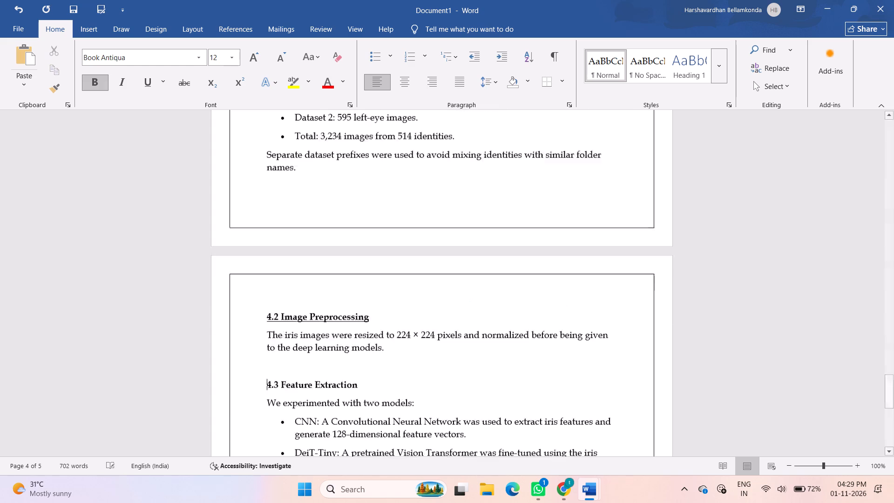
scroll(266, 386, down, 1)
drag(265, 282, 380, 283)
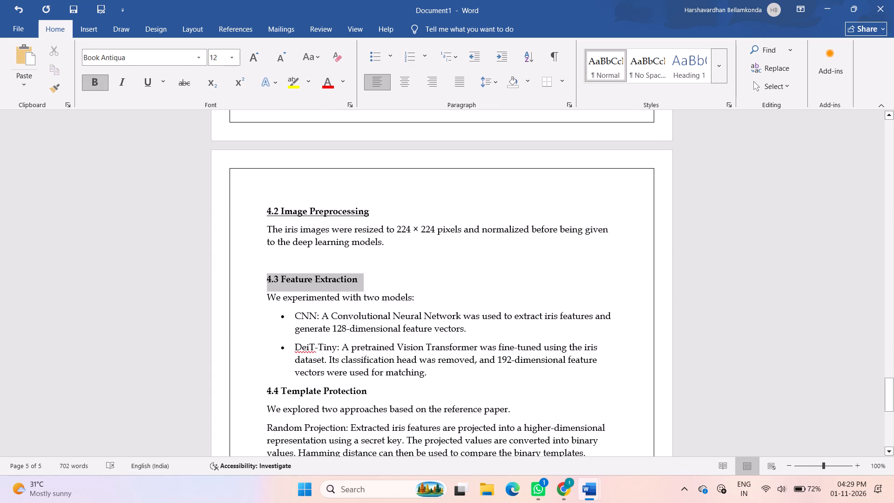
drag(380, 283, 384, 284)
click(420, 266)
click(362, 314)
Insert a blank line above the "4.4 Template Protection" subheading and underline it.
scroll(362, 314, down, 1)
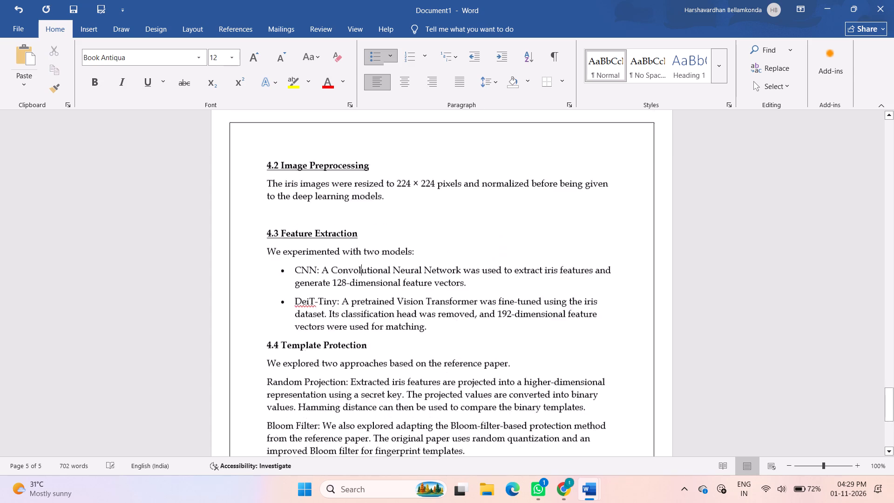
scroll(362, 314, down, 1)
click(266, 183)
key(Return)
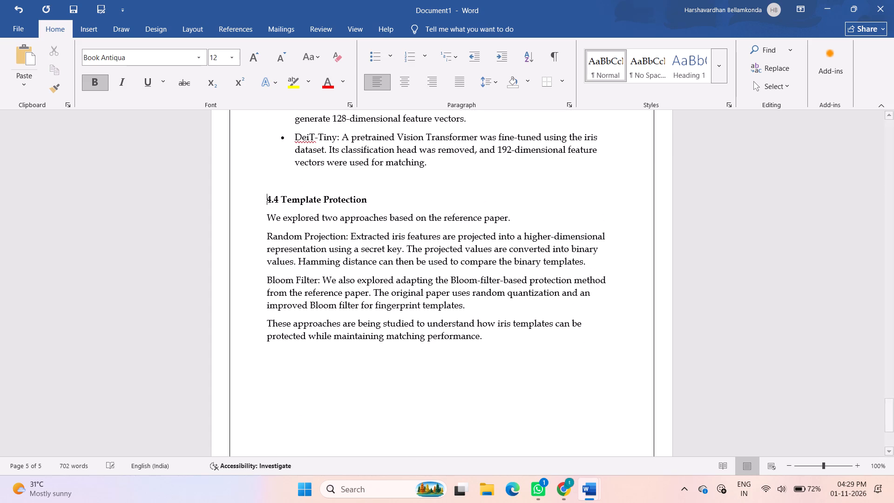
drag(265, 197, 388, 204)
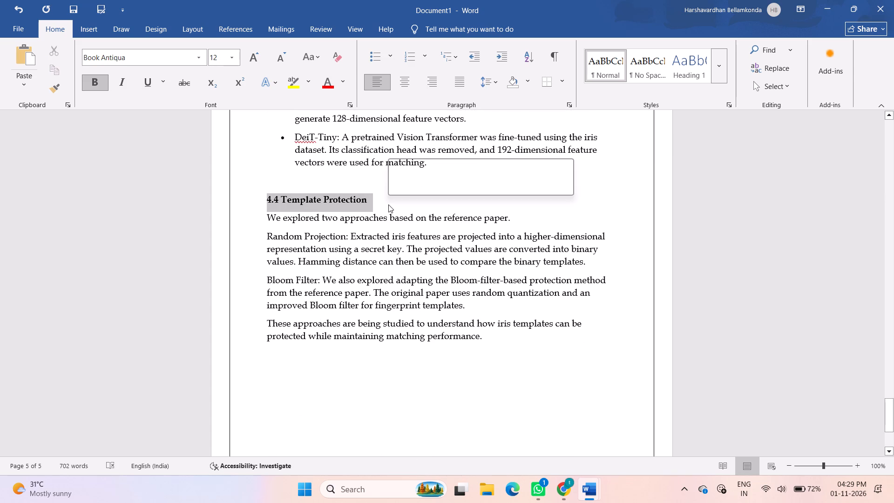
click(422, 185)
click(342, 220)
Change the font of all Methodology text from the 4.1 subheading through the end of 4.4 to Times New Roman.
scroll(342, 220, up, 3)
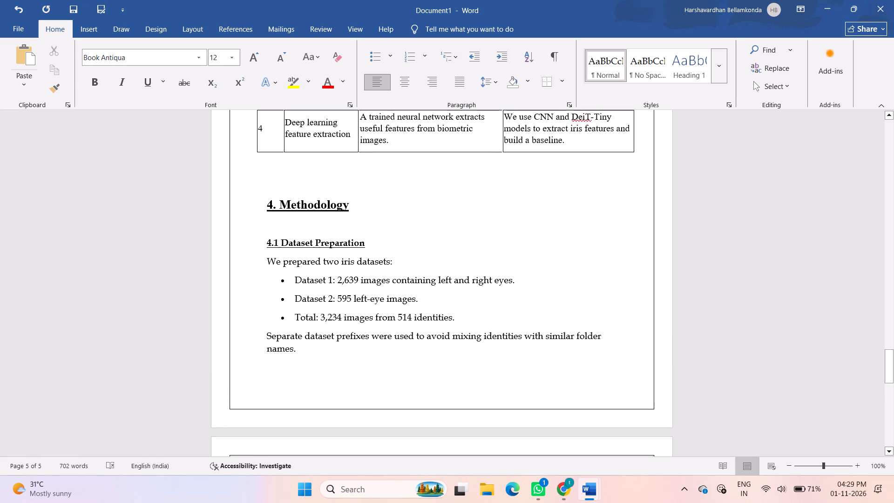
drag(267, 241, 374, 501)
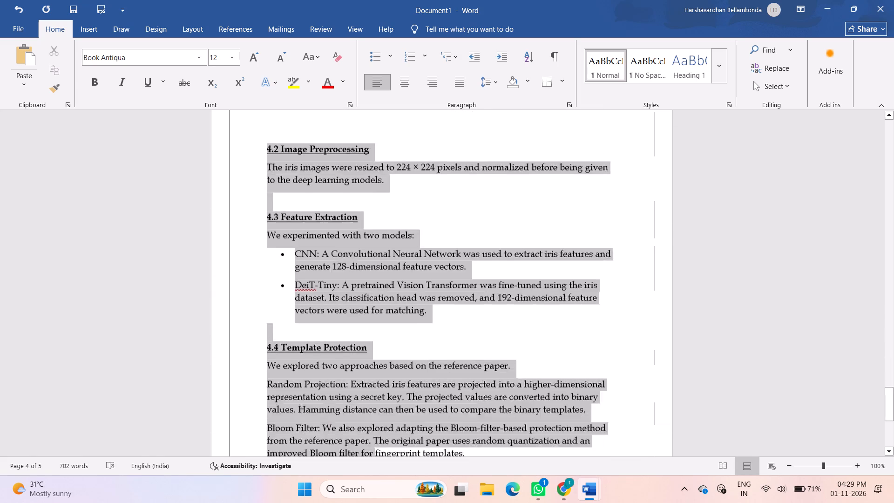
drag(374, 501, 488, 232)
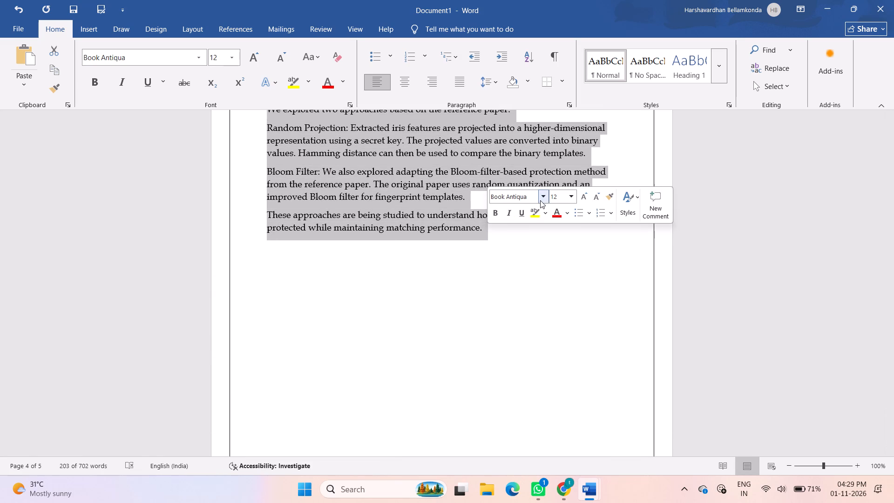
click(541, 199)
click(514, 262)
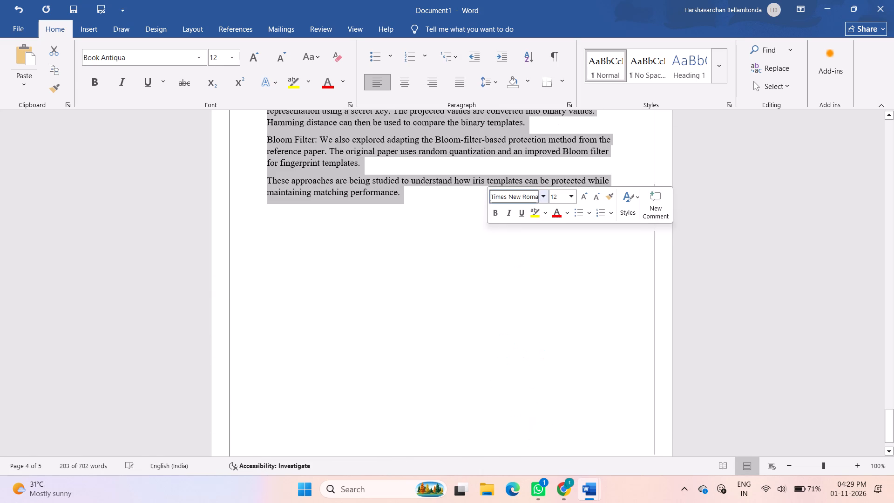
click(372, 224)
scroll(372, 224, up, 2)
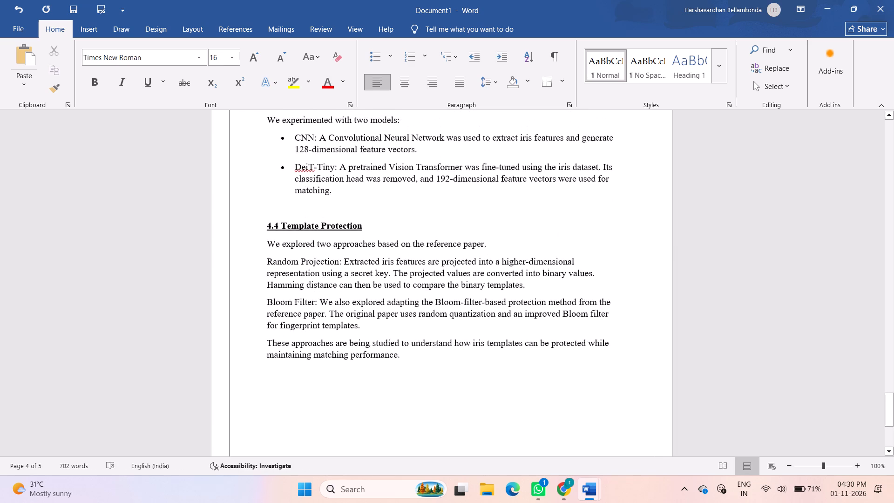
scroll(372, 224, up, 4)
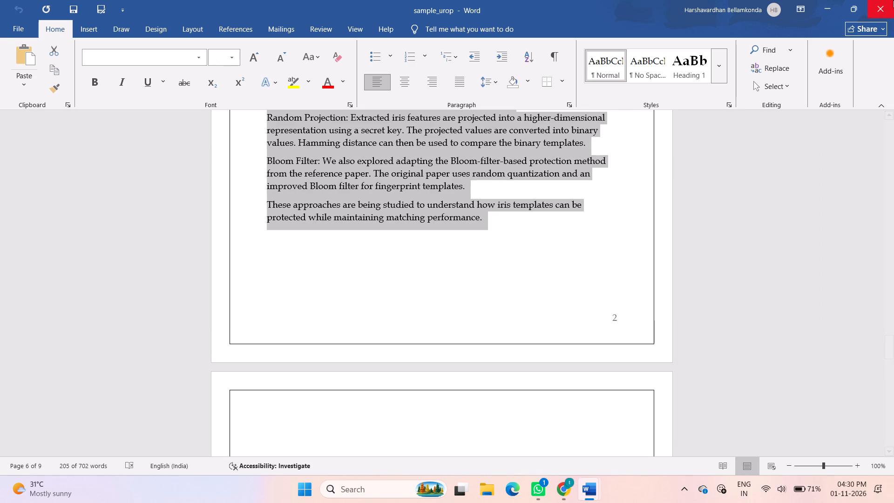
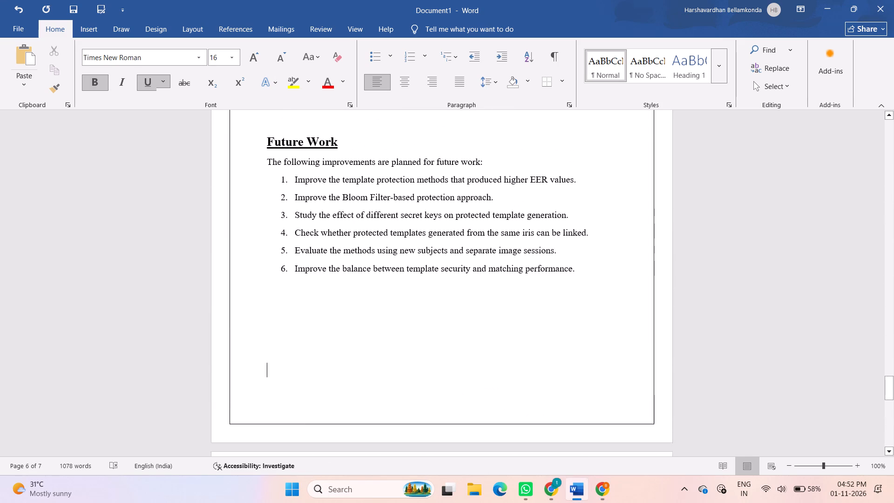
scroll(308, 346, up, 1)
click(273, 320)
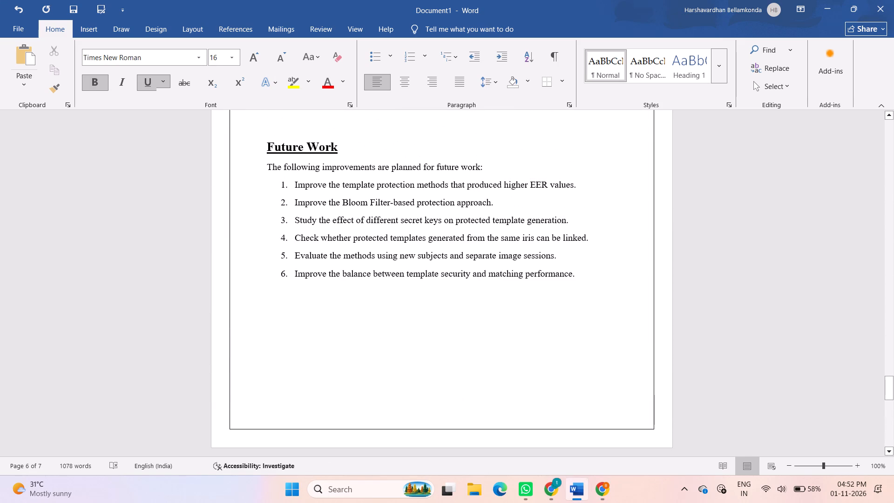
key(ctrl+v)
key(ctrl+z)
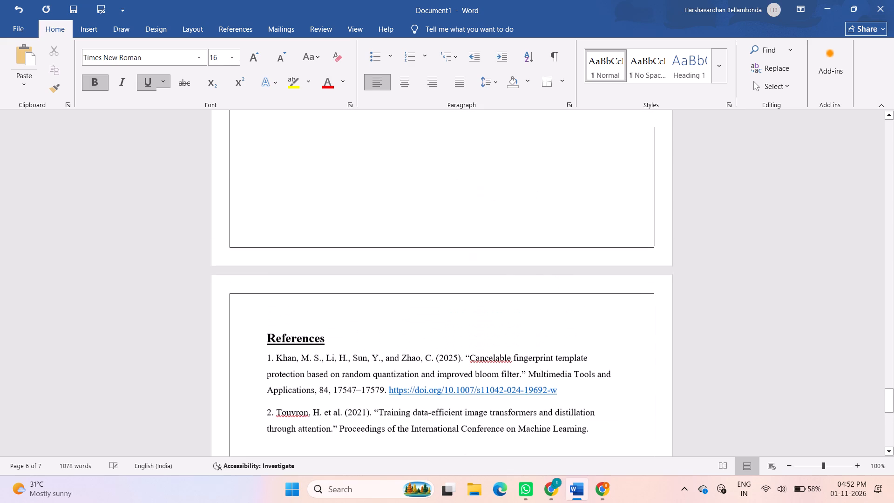
click(97, 88)
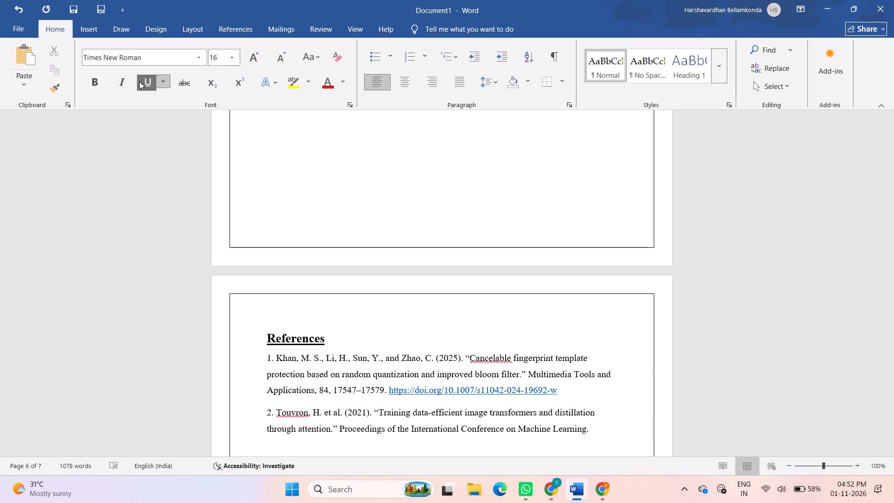
click(139, 82)
double_click(281, 59)
key(ctrl+v)
Set the pasted Concluding Remarks paragraphs to 1.5 line spacing and justified alignment.
scroll(271, 224, up, 1)
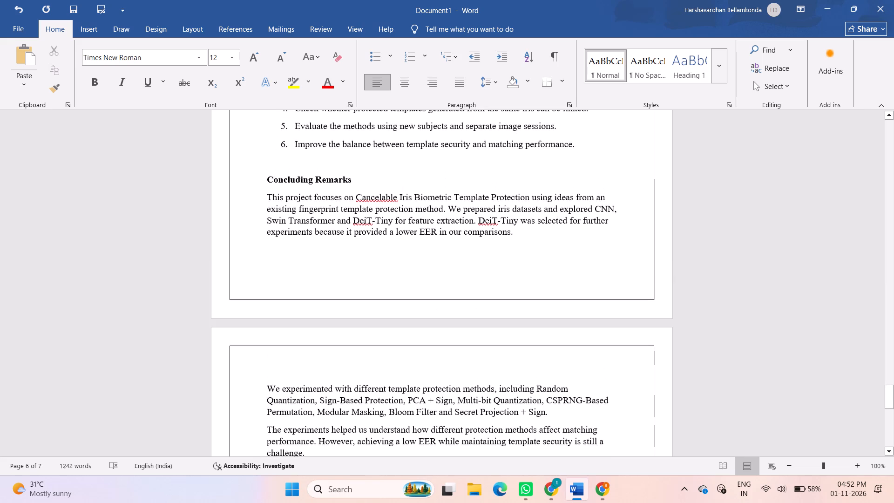
drag(267, 197, 373, 464)
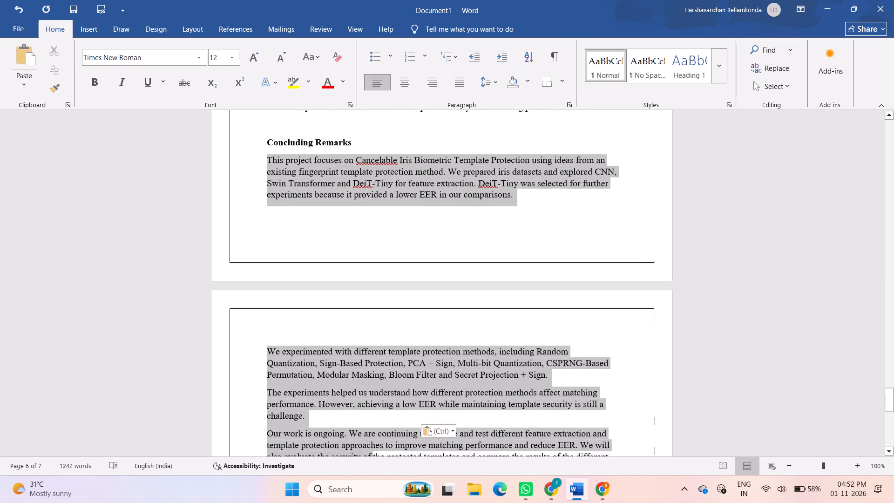
drag(373, 464, 441, 391)
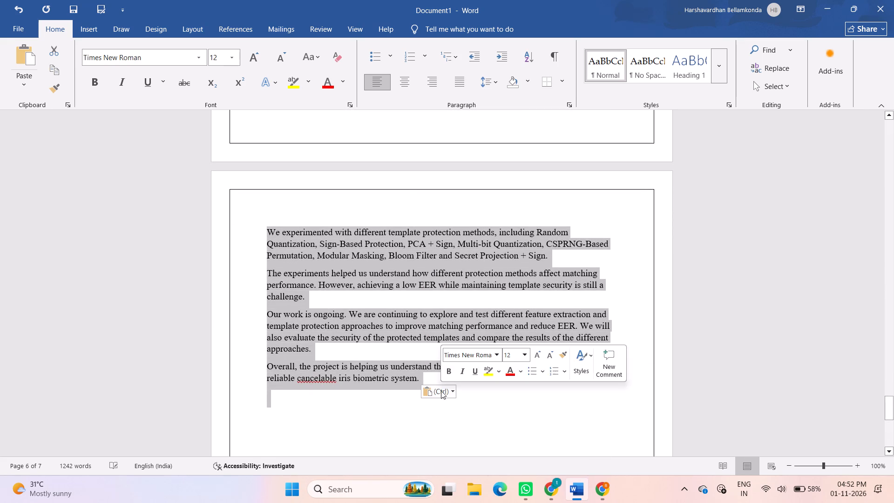
click(488, 86)
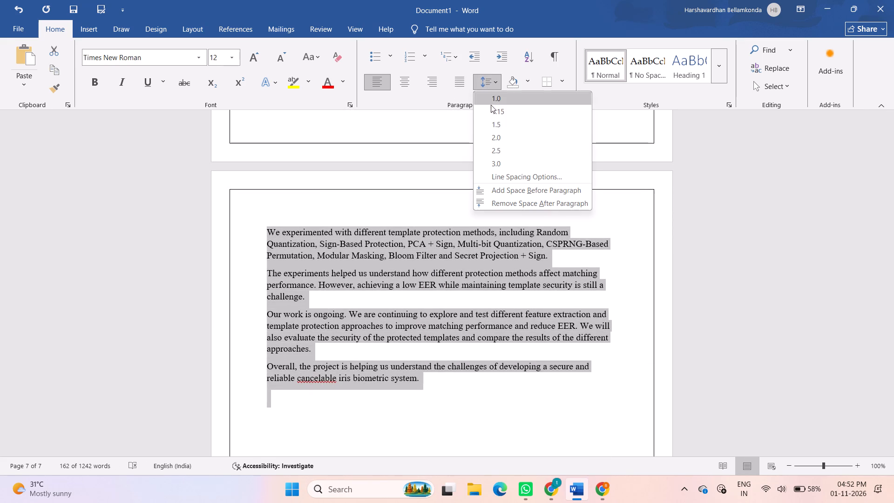
click(494, 123)
click(465, 78)
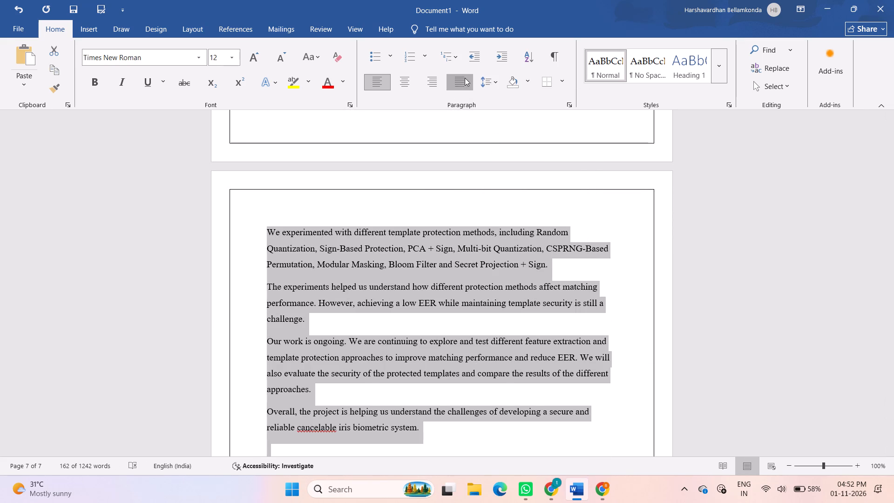
click(343, 263)
Justify the two entries under the References heading.
scroll(343, 263, down, 2)
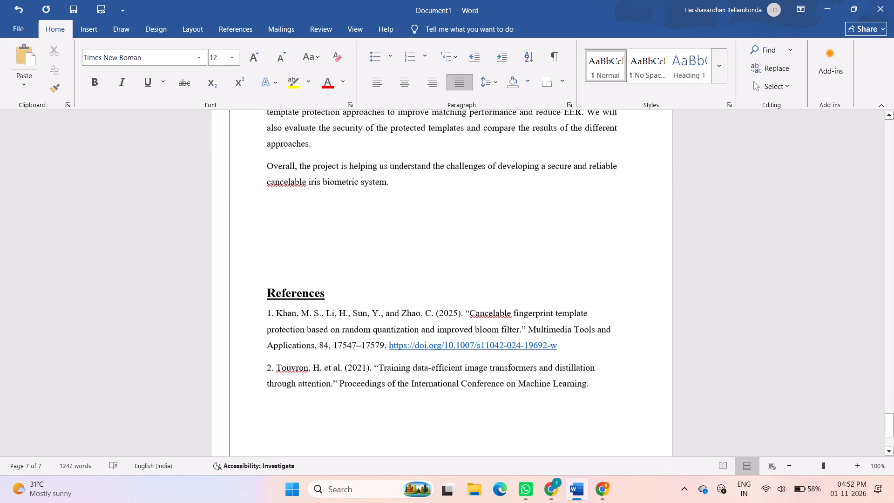
drag(267, 308, 606, 397)
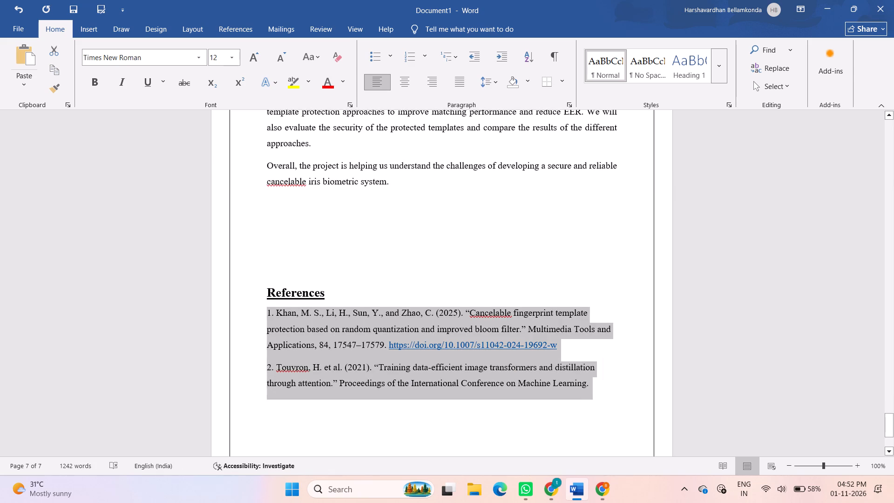
click(460, 89)
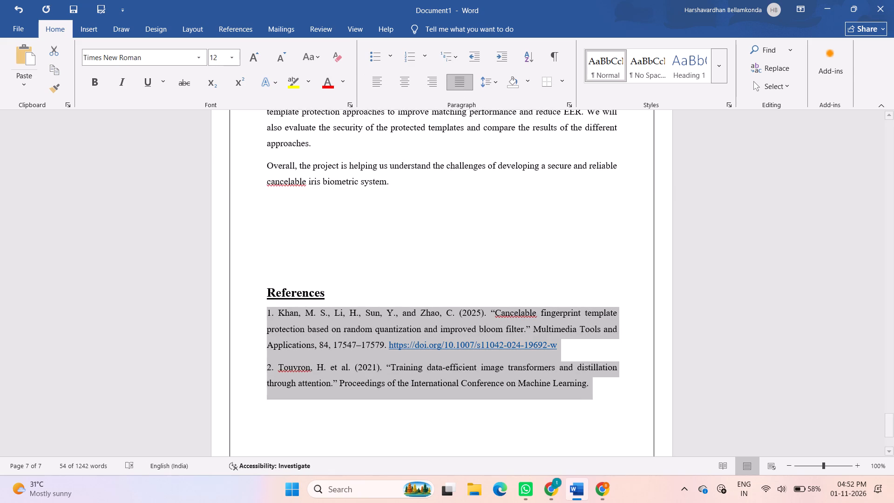
click(420, 215)
Underline the Concluding Remarks heading and enlarge it to 16 pt.
scroll(420, 215, up, 3)
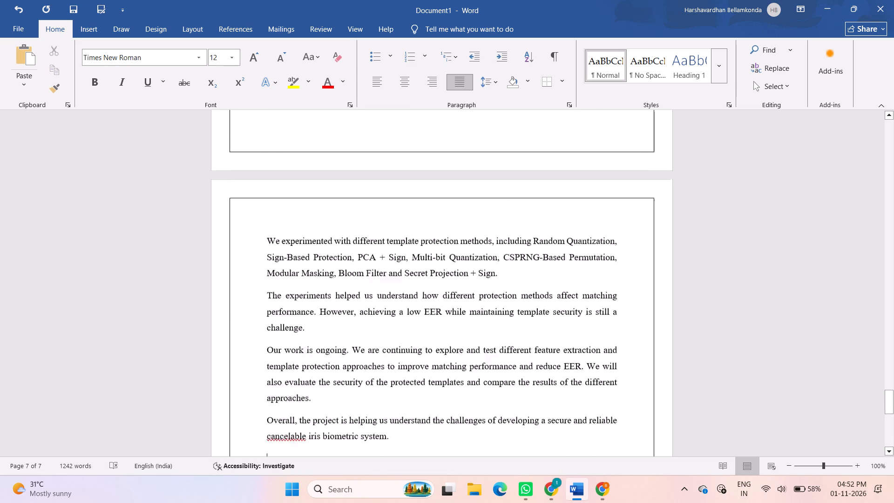
scroll(420, 215, up, 1)
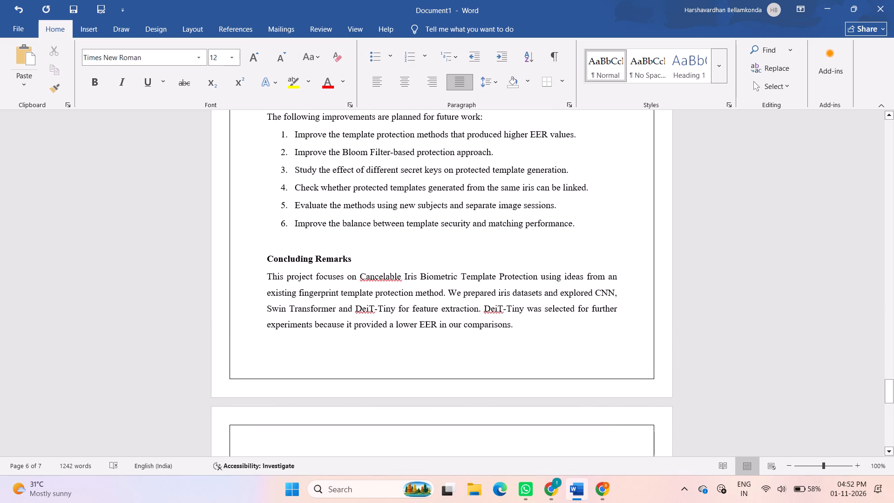
drag(266, 258, 367, 262)
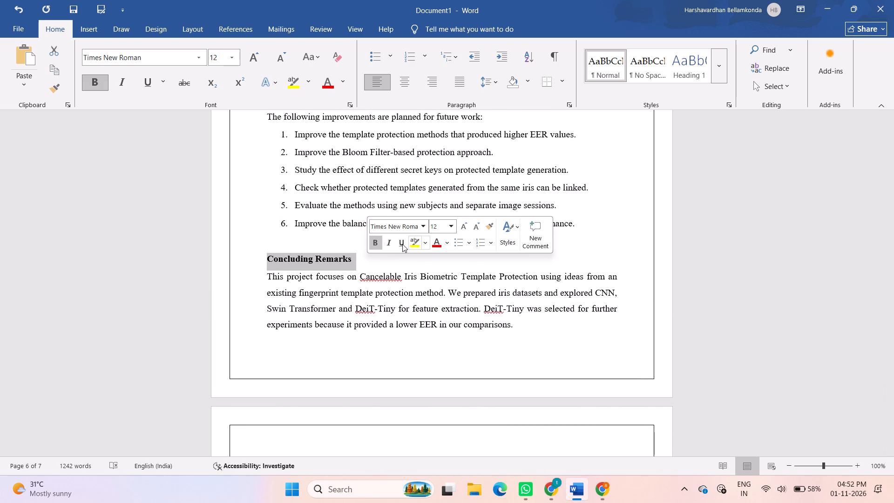
click(402, 244)
double_click(464, 226)
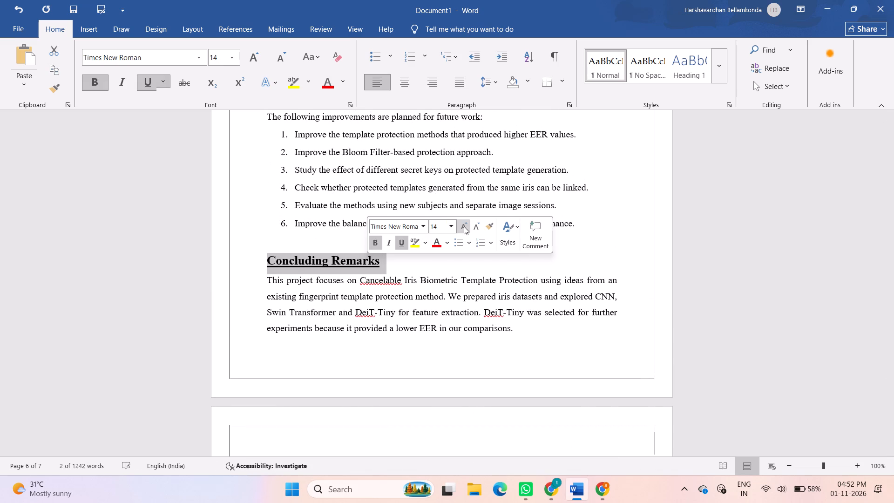
click(267, 260)
Justify the body text of section 4.6 Performance Evaluation, followed by section 4.5 Protected Template Matching including its bullets.
scroll(267, 260, up, 1)
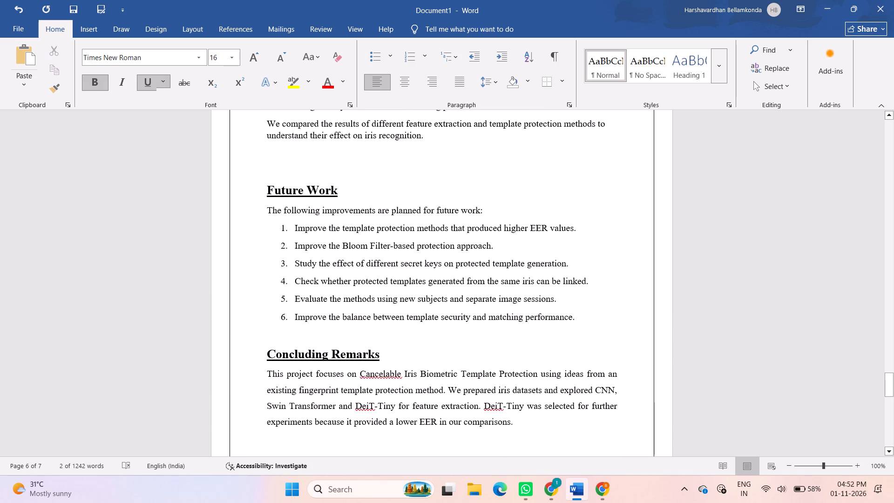
scroll(277, 222, up, 1)
drag(266, 207, 437, 272)
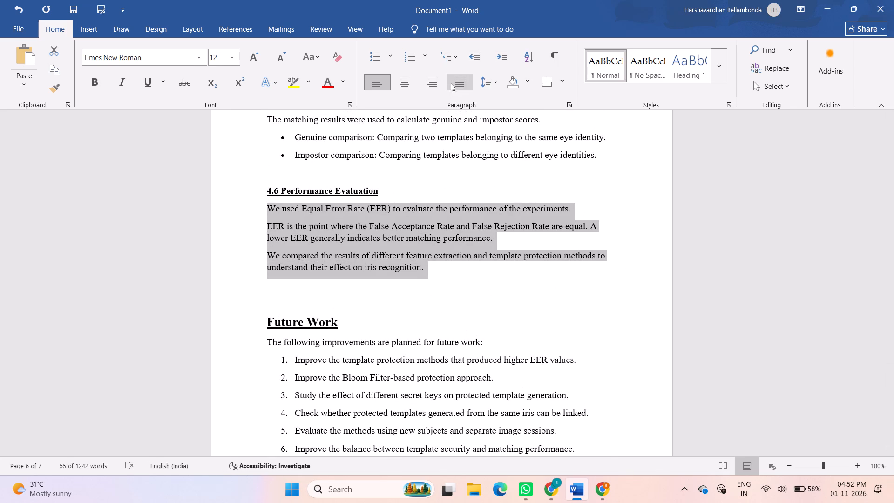
click(451, 83)
click(354, 215)
scroll(354, 215, up, 1)
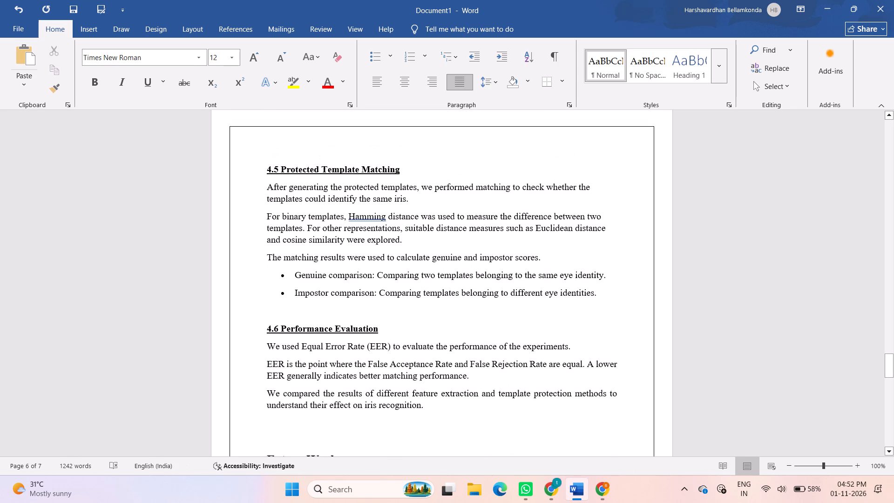
drag(266, 186, 597, 299)
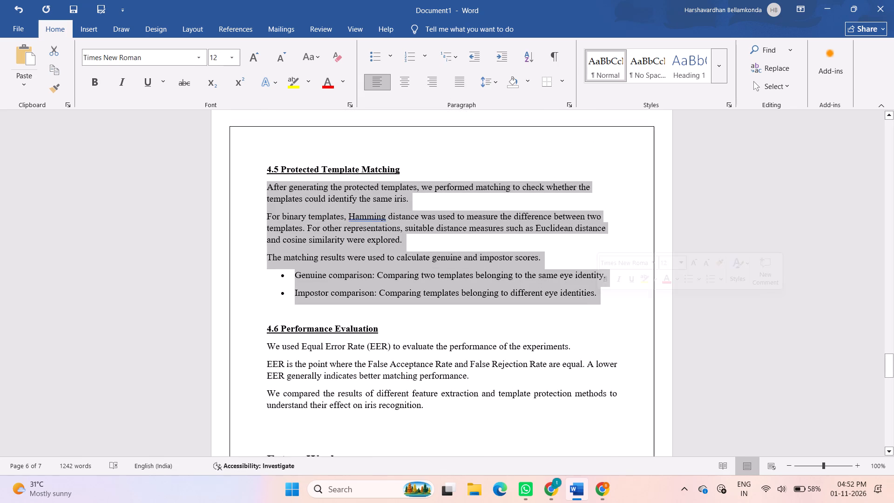
click(454, 80)
click(355, 179)
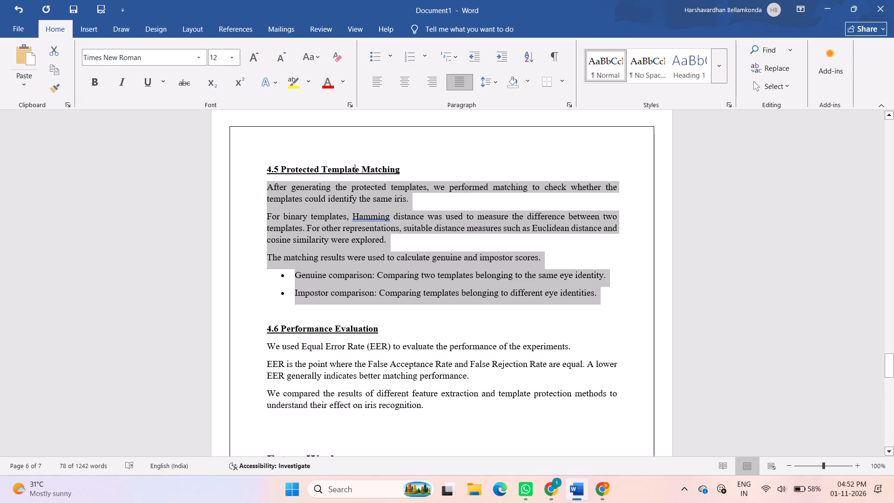
Justify the body of section 4.4 Template Protection, from its opening sentence through the numbered methods to the HMAC-SHA256 paragraph.
scroll(355, 179, up, 3)
click(342, 177)
scroll(342, 177, up, 1)
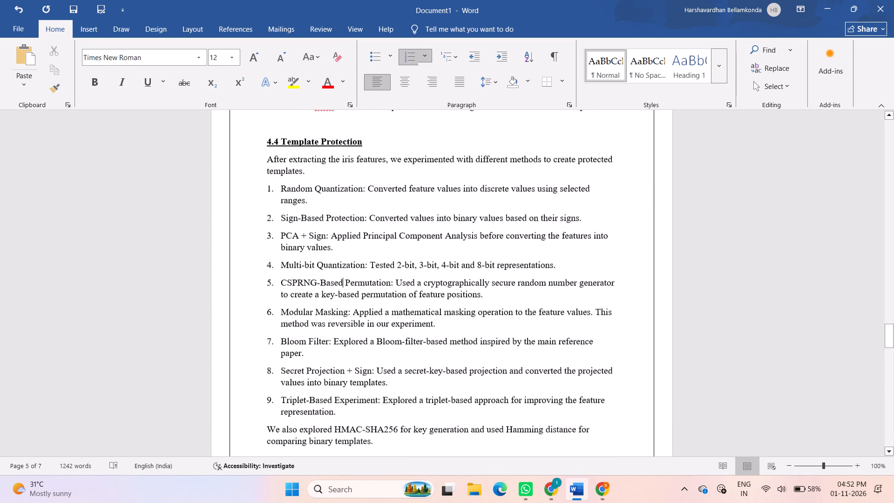
drag(264, 161, 383, 429)
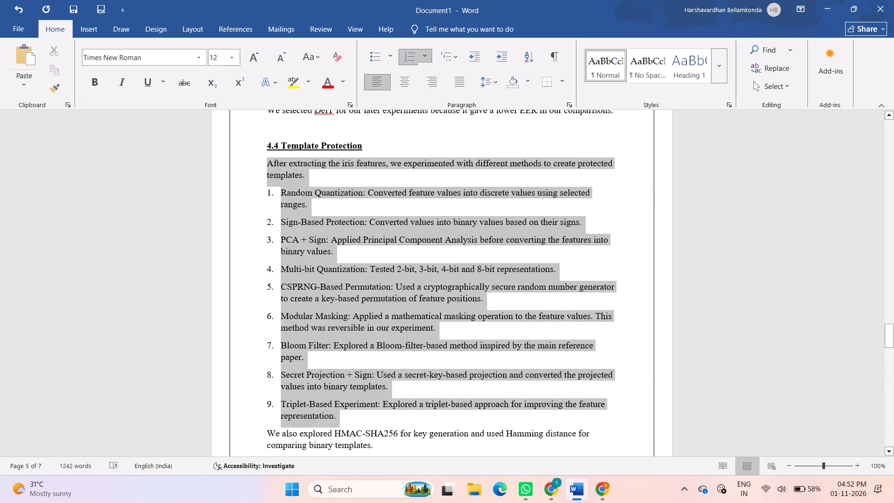
drag(383, 429, 384, 472)
click(453, 84)
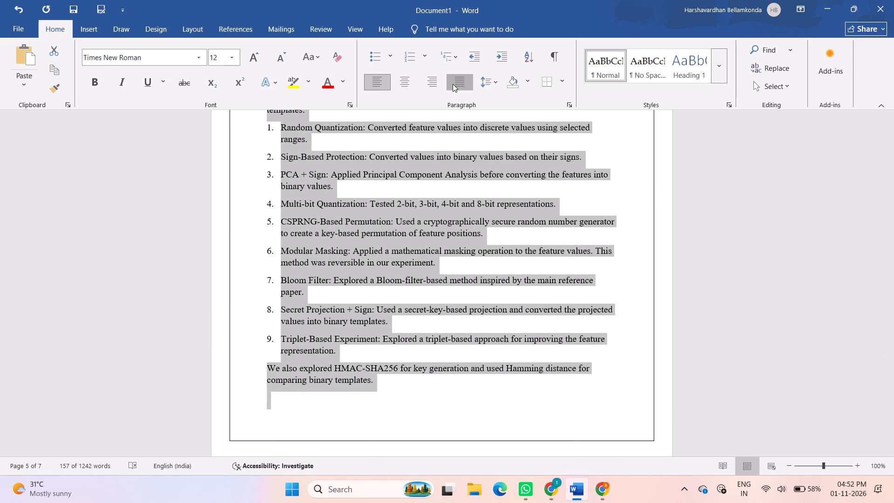
click(356, 175)
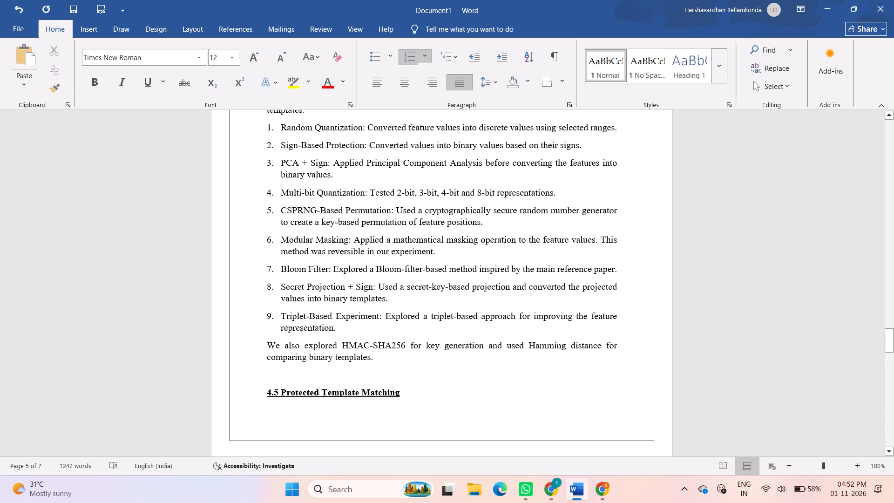
Add an extra blank line directly above the 4.5 Protected Template Matching heading.
click(266, 379)
key(Return)
In section 4.3 Feature Extraction, shift the three bullets out to the text margin and justify all the body text.
scroll(266, 379, up, 1)
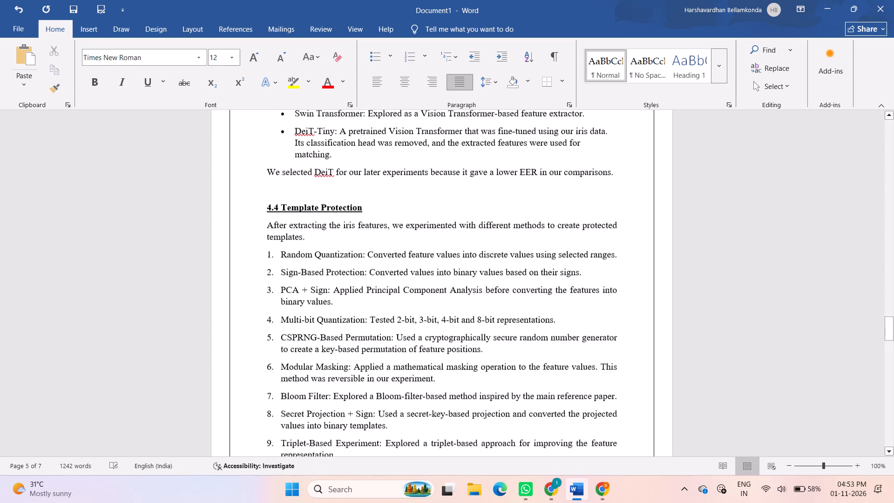
scroll(266, 379, up, 2)
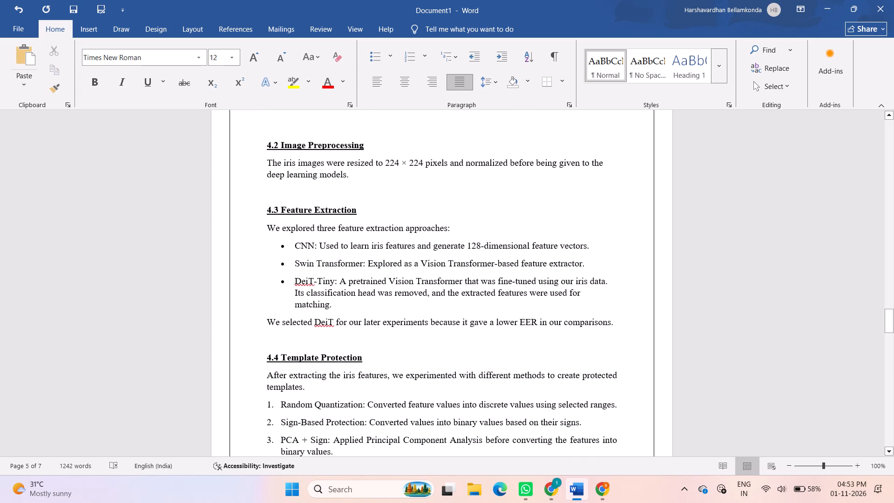
drag(282, 245, 257, 245)
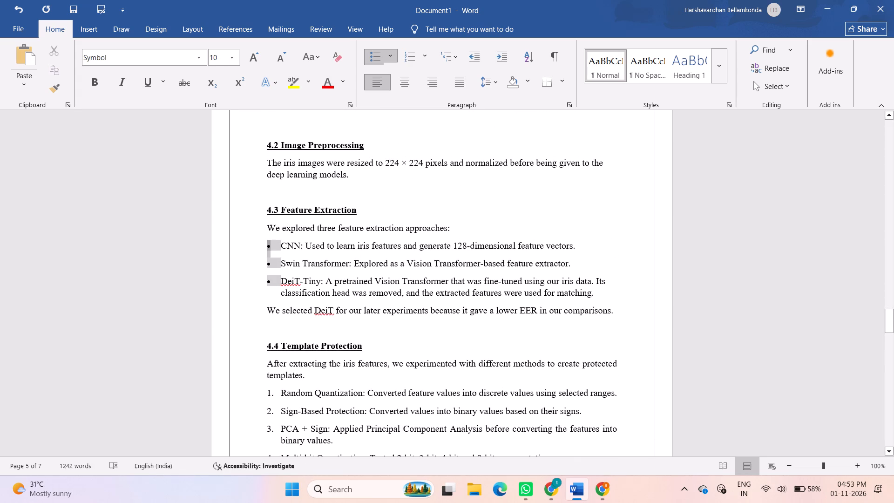
drag(267, 229, 611, 311)
click(454, 82)
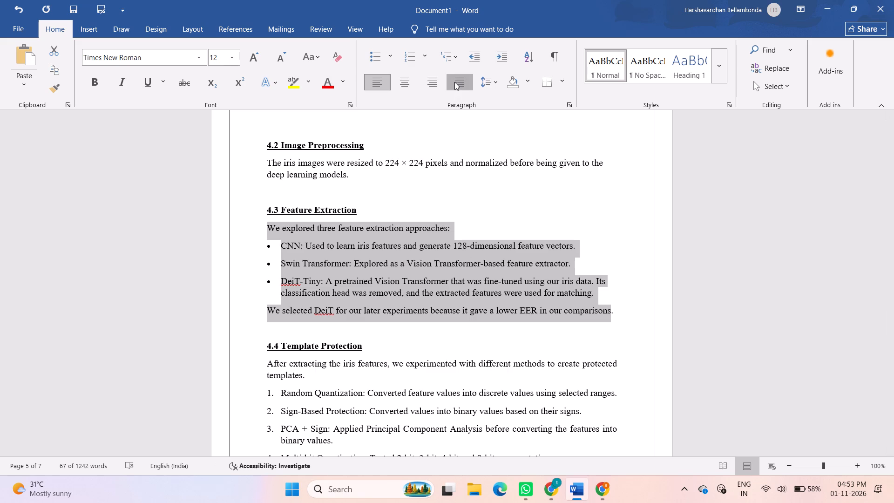
click(318, 255)
Justify the body text and bullets of section 4.1 Dataset Preparation.
scroll(318, 255, up, 1)
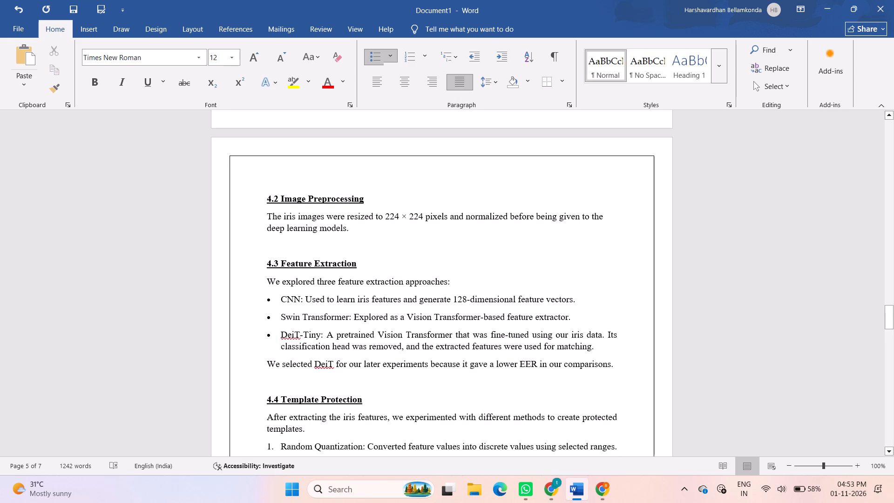
scroll(268, 218, up, 2)
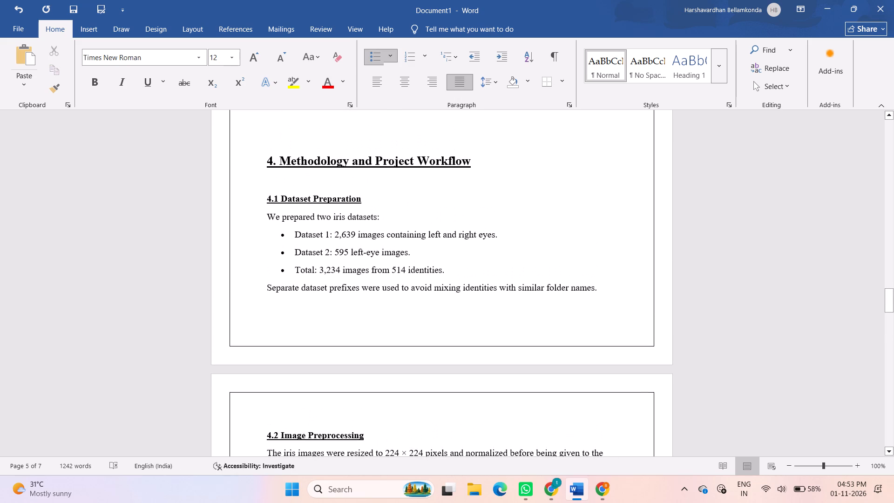
drag(268, 218, 624, 309)
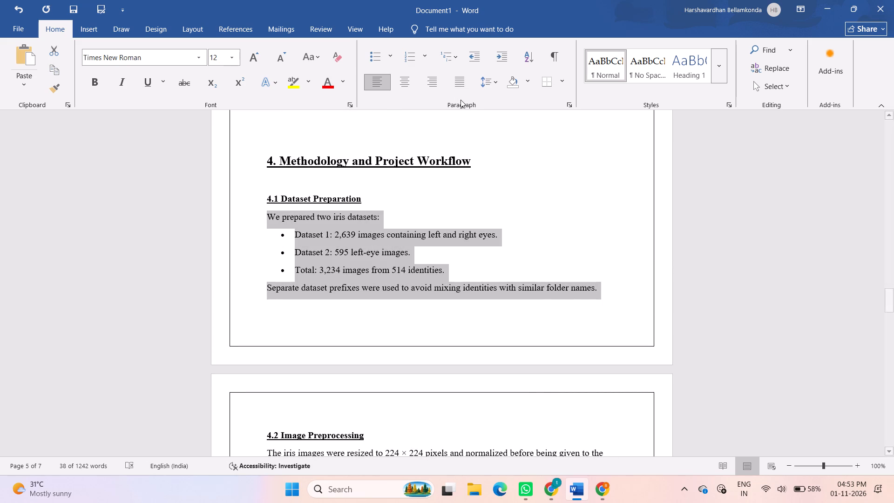
click(456, 87)
click(353, 243)
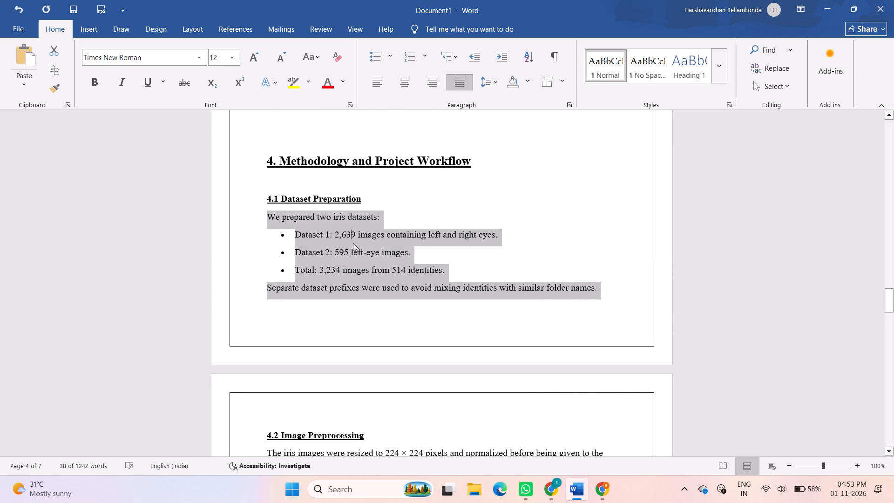
Justify the three paragraphs under the 1. Introduction heading.
scroll(353, 243, up, 4)
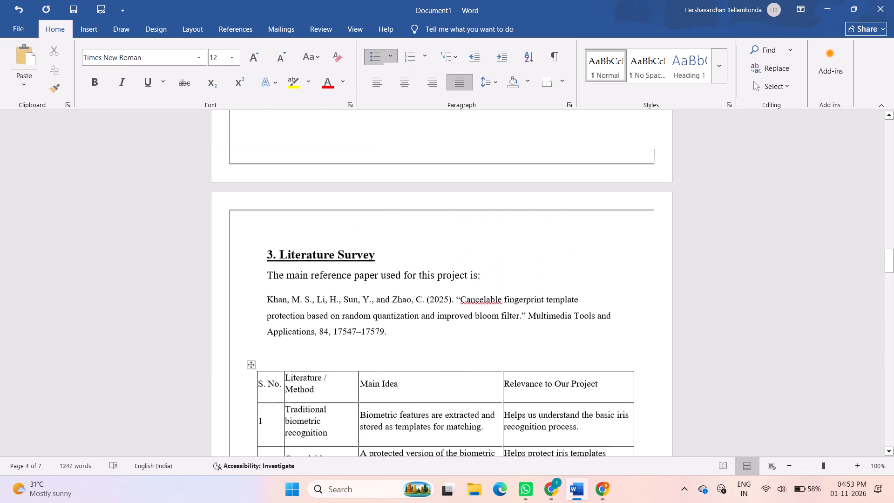
scroll(353, 243, up, 4)
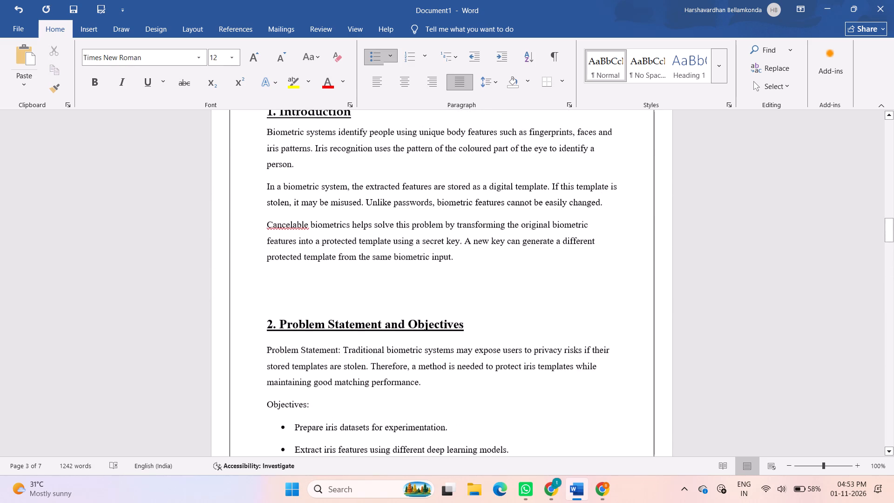
scroll(353, 243, up, 1)
drag(265, 179, 463, 310)
click(462, 76)
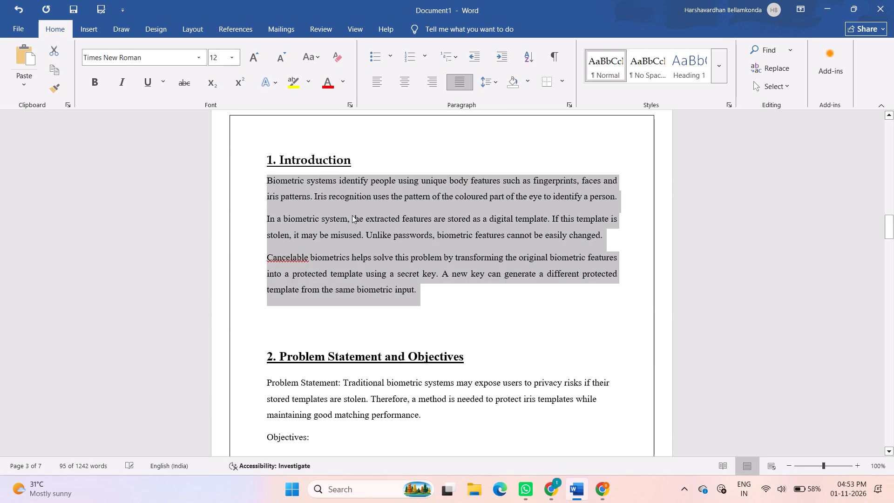
click(352, 215)
Justify the Problem Statement paragraph in section 2. Problem Statement and Objectives.
scroll(352, 215, down, 2)
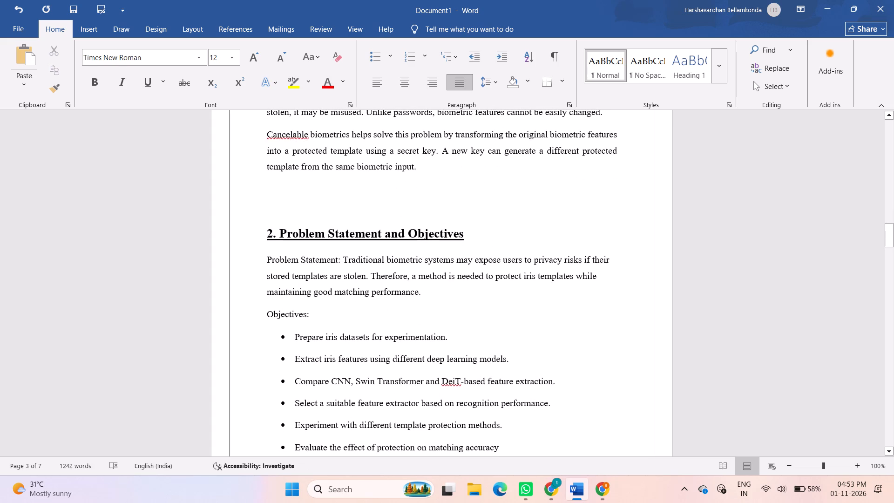
drag(266, 259, 433, 303)
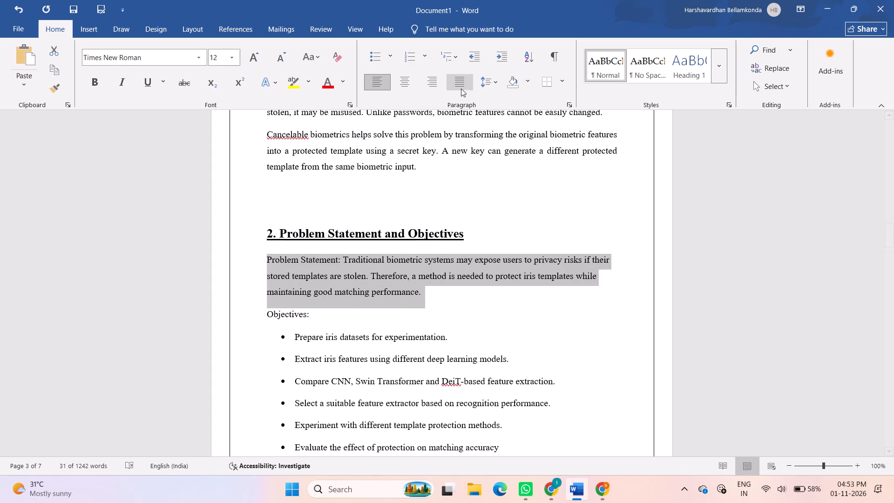
click(461, 81)
click(374, 244)
scroll(374, 244, down, 1)
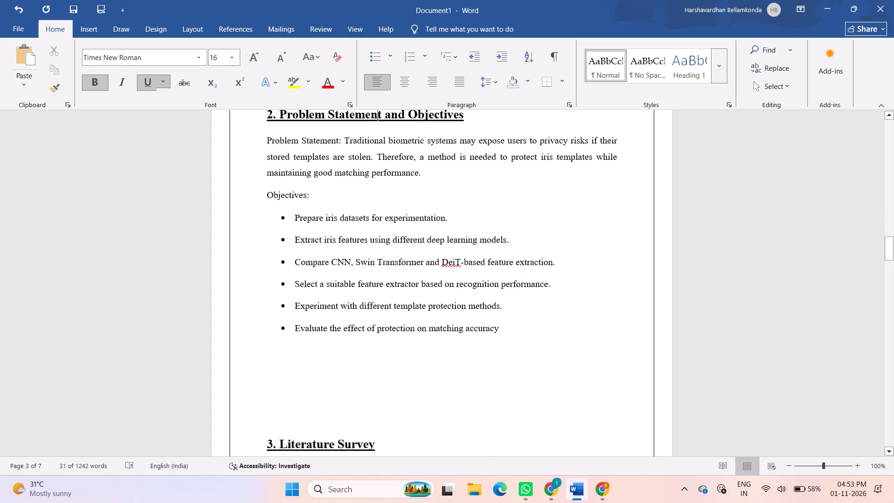
Insert a blank line above the 3. Literature Survey heading so that the section starts on a new page.
scroll(374, 244, down, 1)
click(267, 328)
key(Return)
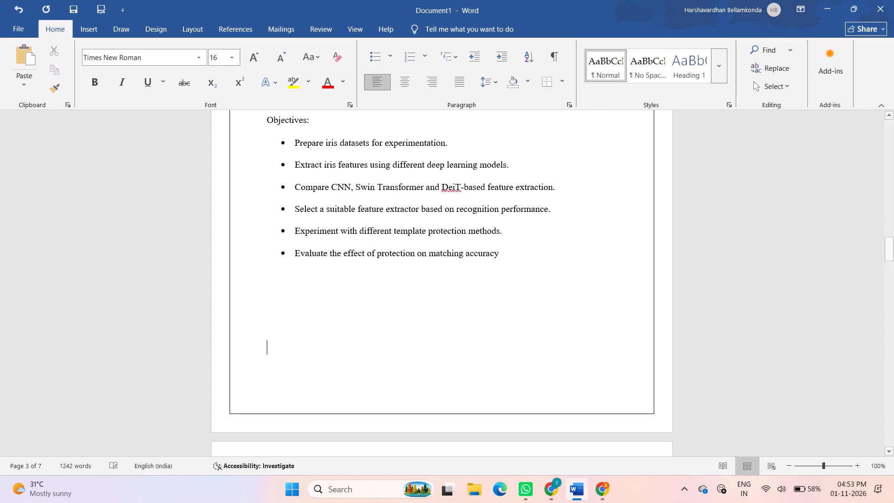
Review the layout and alignment of the pages from the Acknowledgement paragraph through section 4.4 Template Protection.
scroll(267, 328, up, 4)
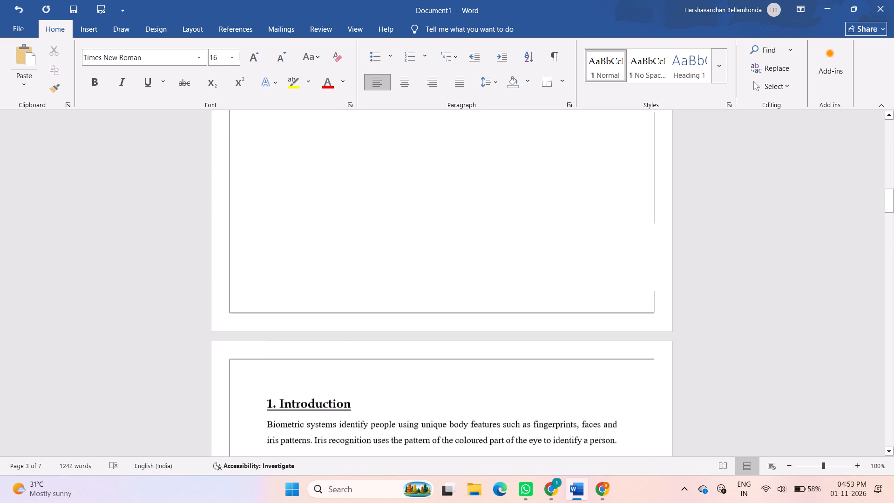
scroll(267, 328, up, 3)
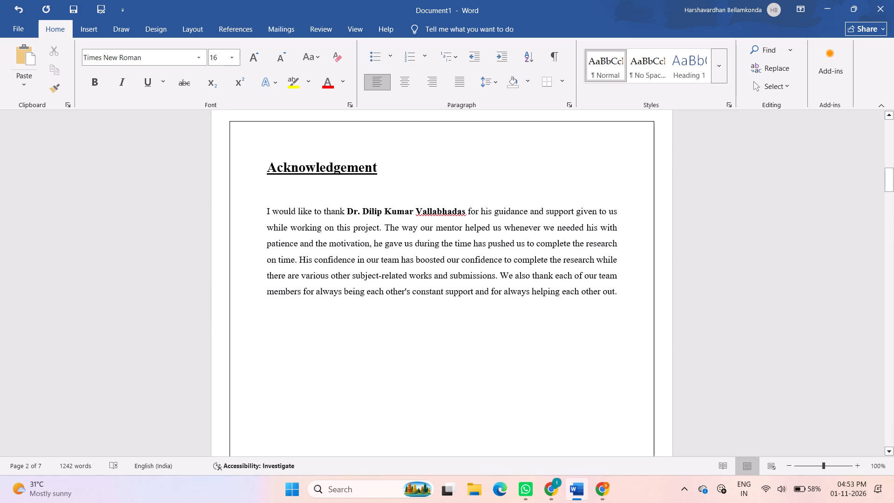
drag(264, 211, 634, 296)
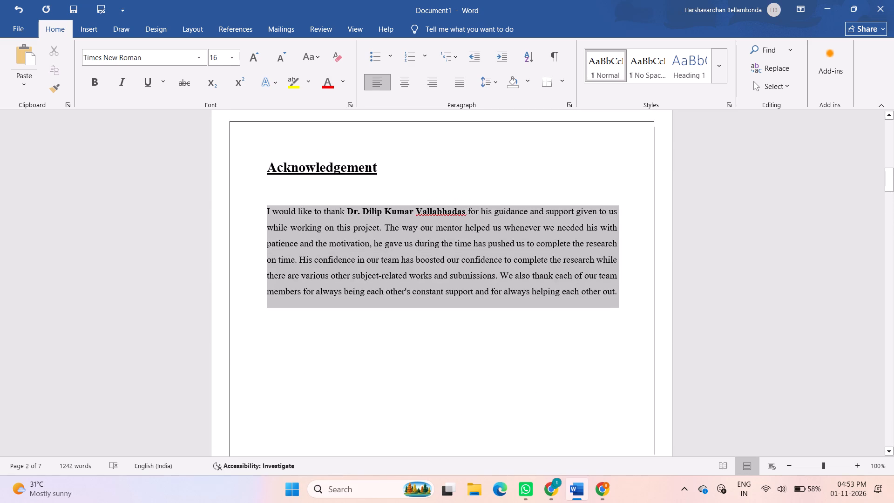
drag(634, 296, 644, 298)
click(452, 278)
scroll(452, 278, down, 1)
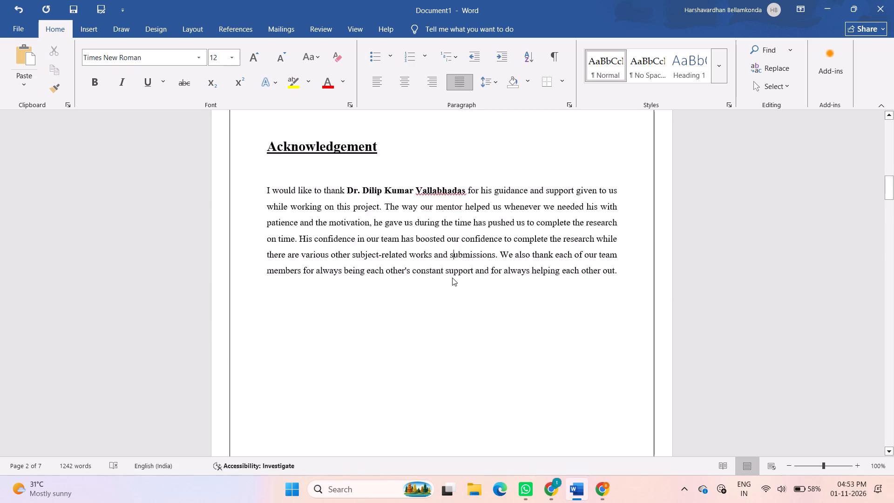
scroll(452, 278, down, 9)
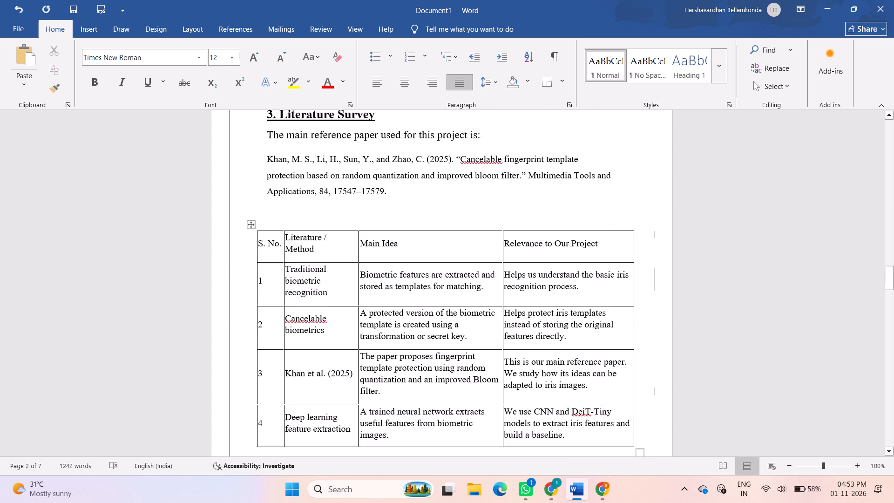
scroll(452, 278, down, 4)
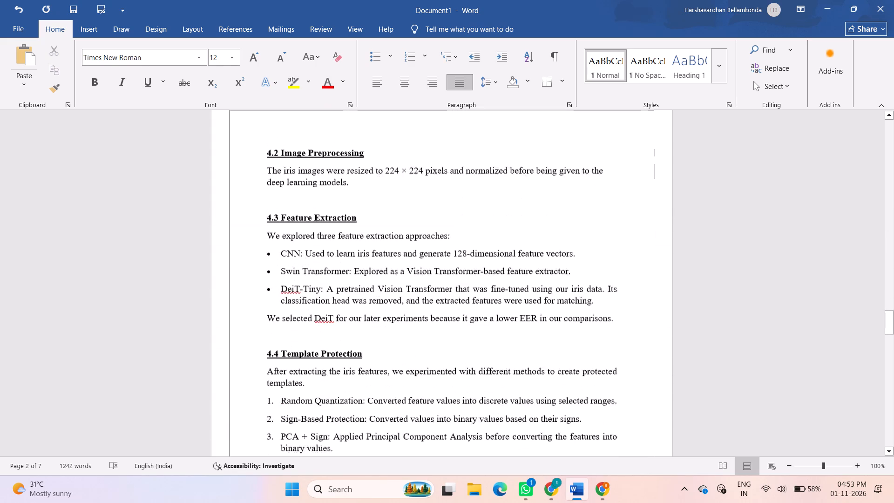
Insert a blank line above the 4.5 Protected Template Matching heading to move it onto the page with its body text.
scroll(452, 278, down, 4)
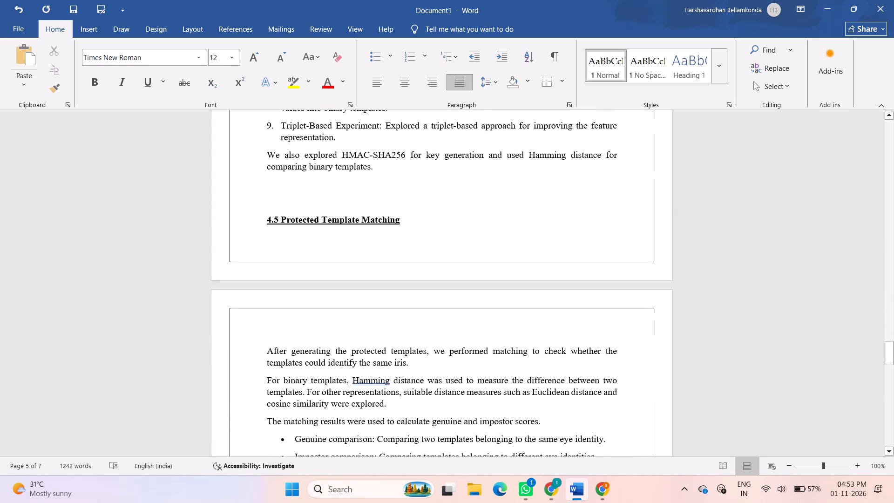
click(283, 209)
key(Return)
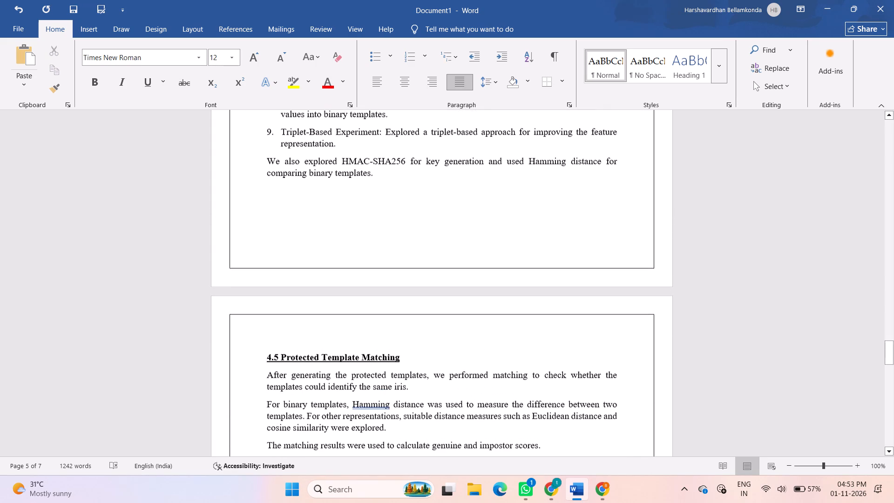
Add a blank line above the 4.6 Performance Evaluation heading.
scroll(283, 209, down, 4)
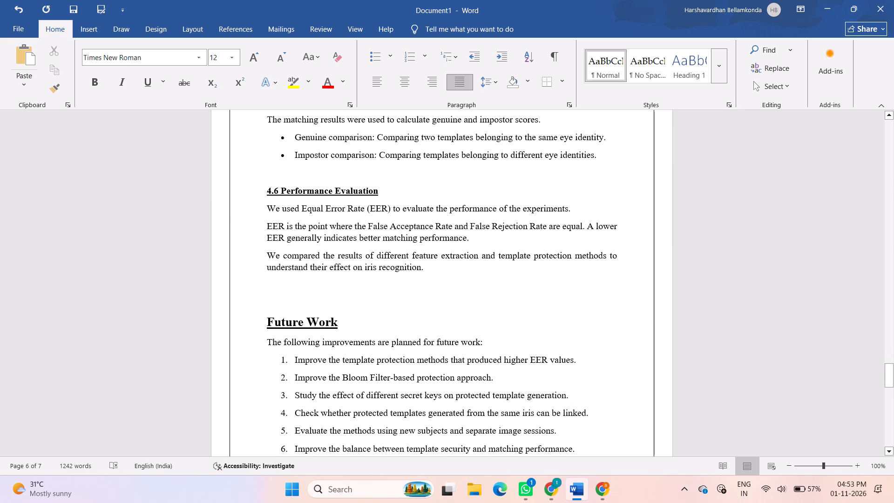
click(273, 170)
key(Return)
Insert three blank lines above the Concluding Remarks heading so that the section starts on a new page.
scroll(291, 227, down, 1)
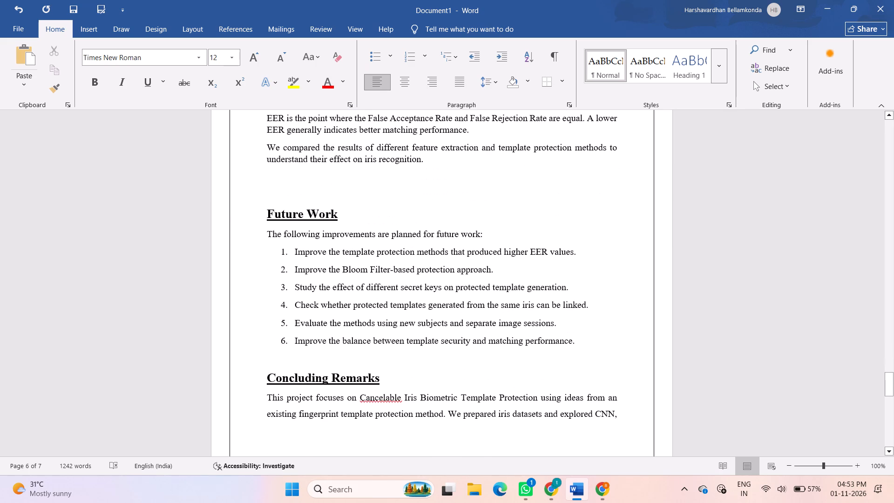
scroll(284, 317, down, 1)
click(267, 296)
key(Return)
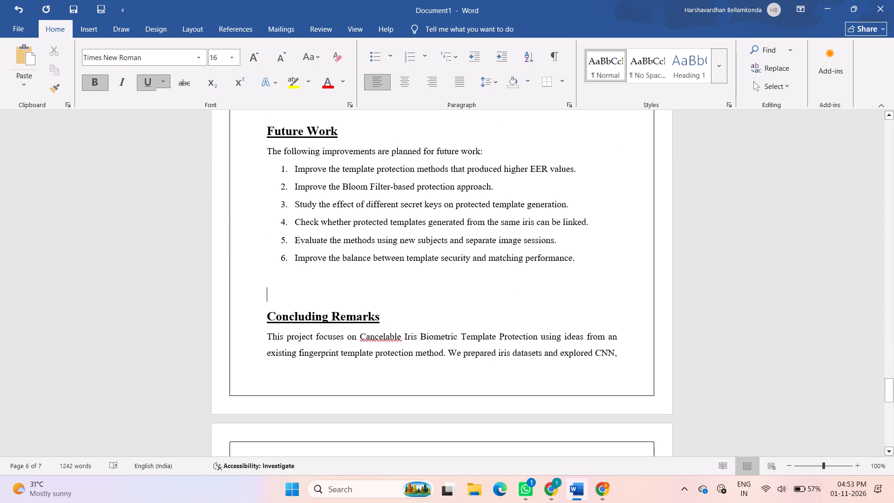
key(Return)
key(Return)
Delete two extra blank lines above the References heading.
scroll(267, 296, down, 3)
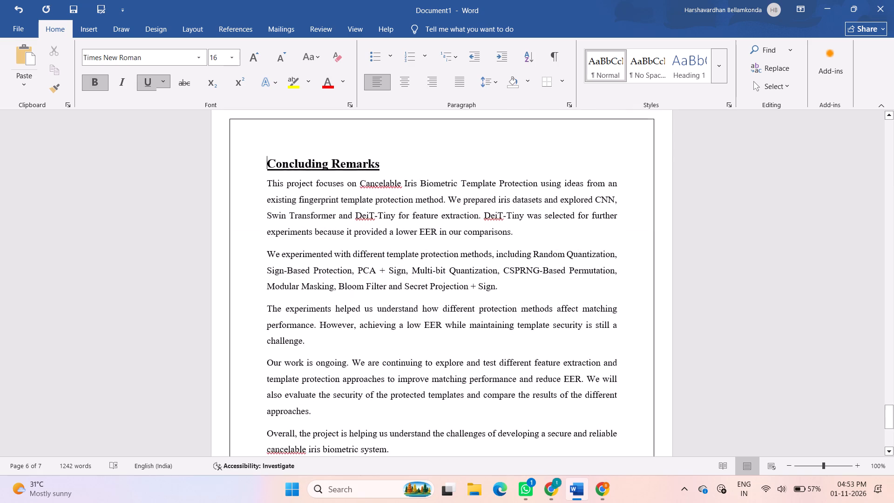
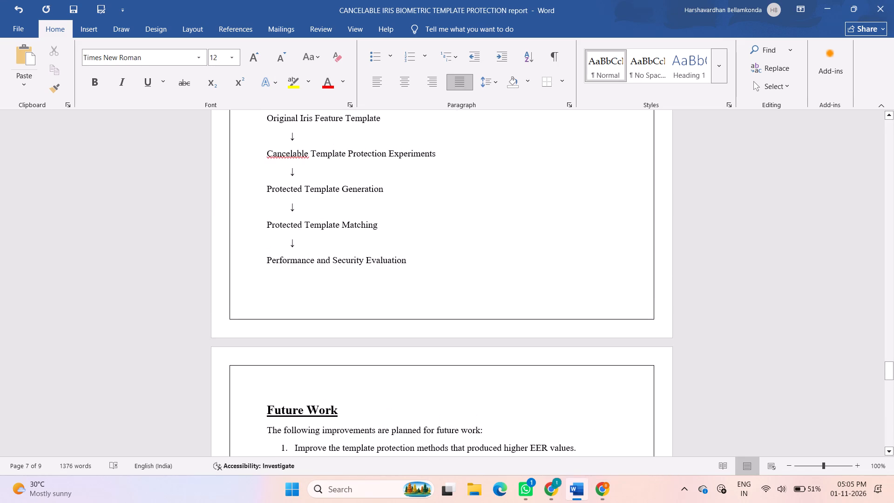
key(Return)
key(ctrl+v)
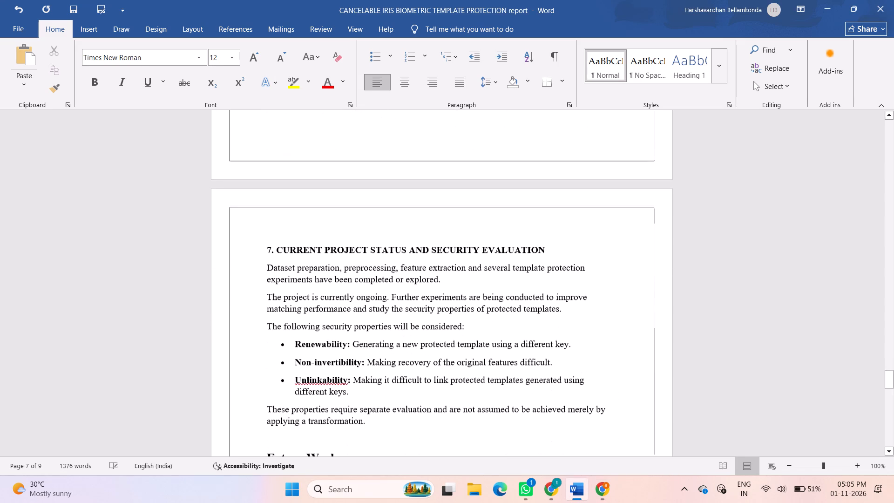
Set the pasted section's body text, from "Dataset preparation" to "applying a transformation", to 1.5 line spacing and justified alignment.
drag(266, 260, 373, 423)
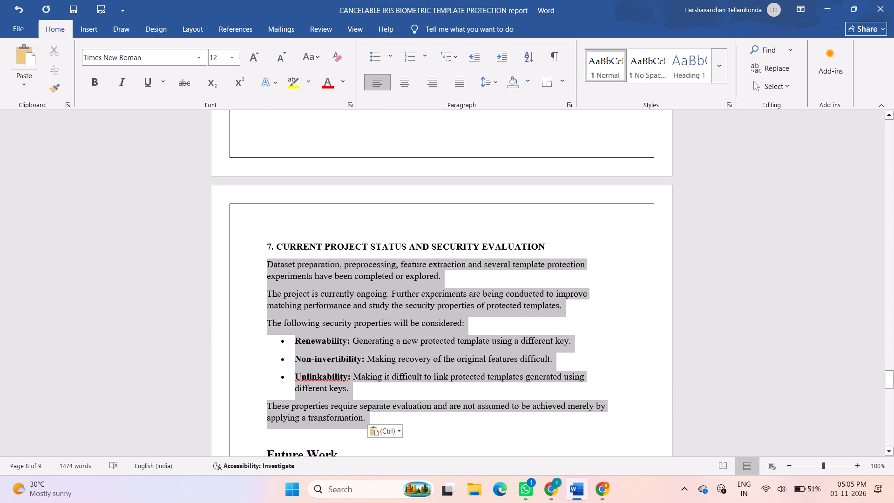
drag(373, 423, 373, 422)
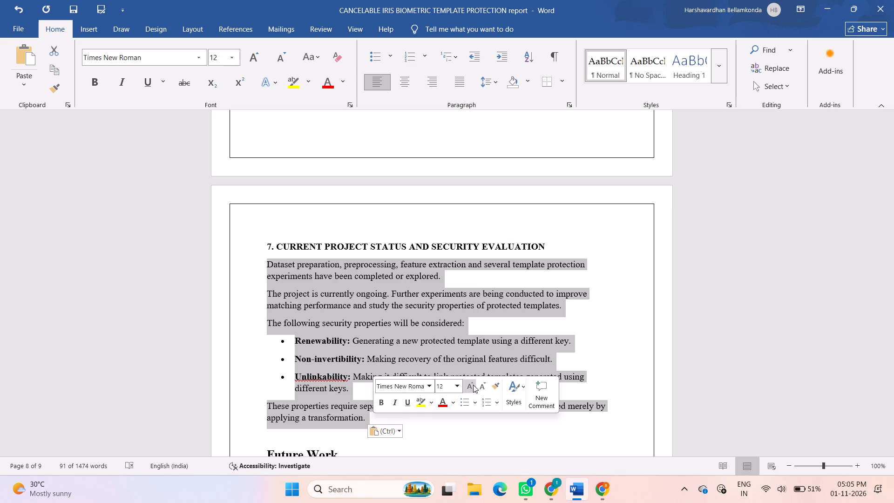
click(484, 83)
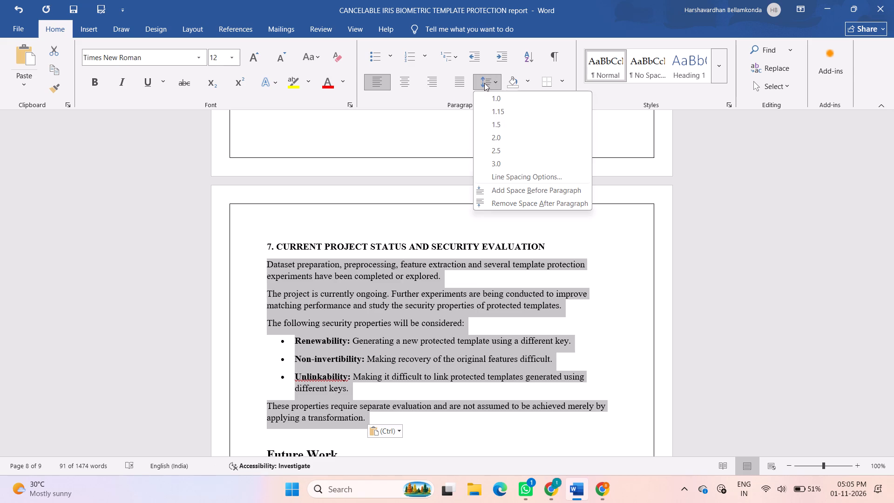
click(494, 125)
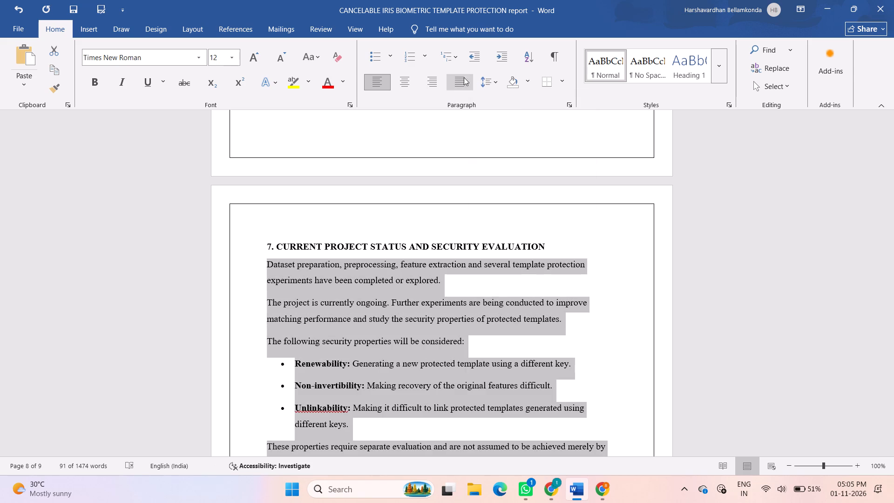
click(461, 79)
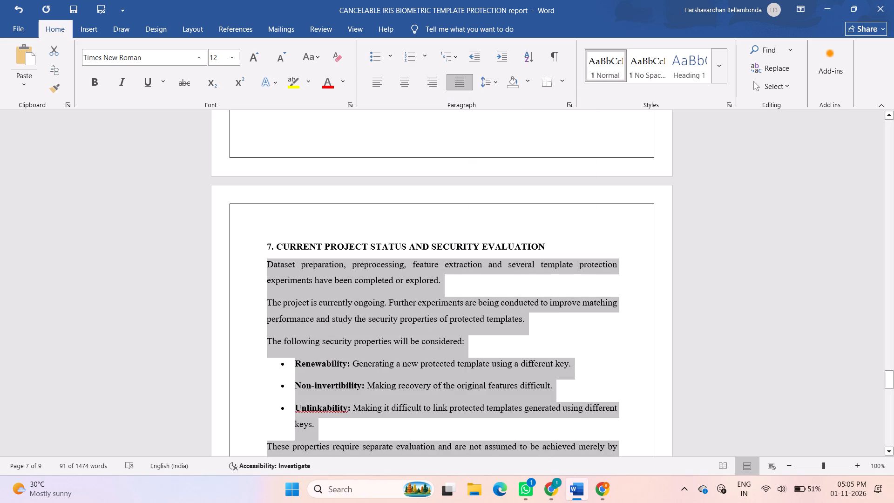
Remove the "7." from the "CURRENT PROJECT STATUS AND SECURITY EVALUATION" heading, underline the heading and set it to 14 pt.
drag(273, 247, 263, 247)
key(BackSpace)
drag(263, 247, 458, 255)
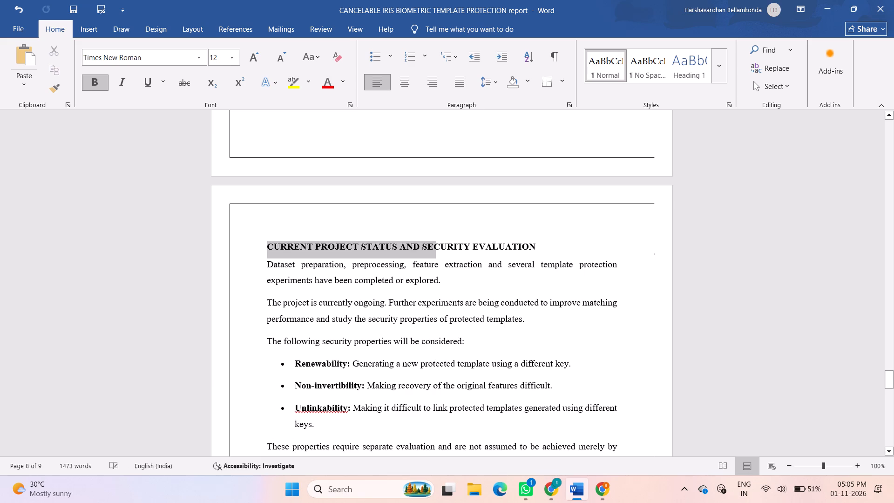
drag(458, 255, 535, 252)
click(570, 232)
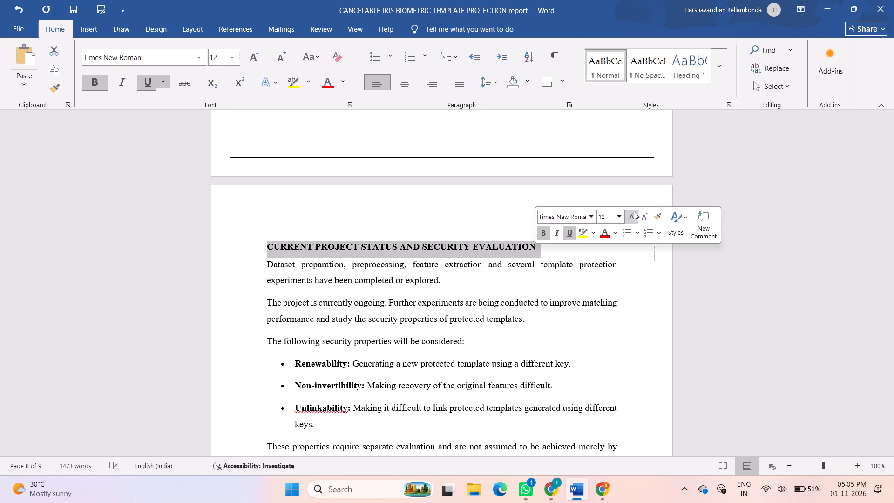
double_click(635, 211)
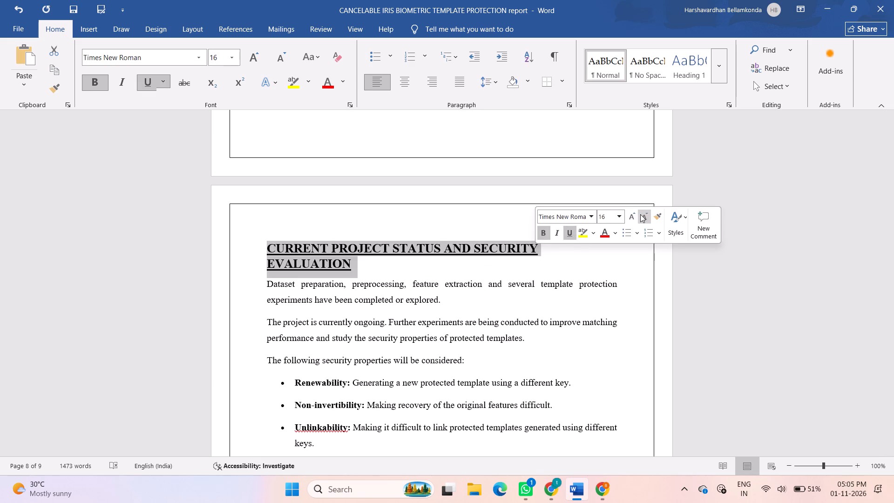
click(645, 214)
click(435, 275)
Insert four blank lines above the "Concluding Remarks" heading to push it onto the next page.
scroll(435, 275, down, 1)
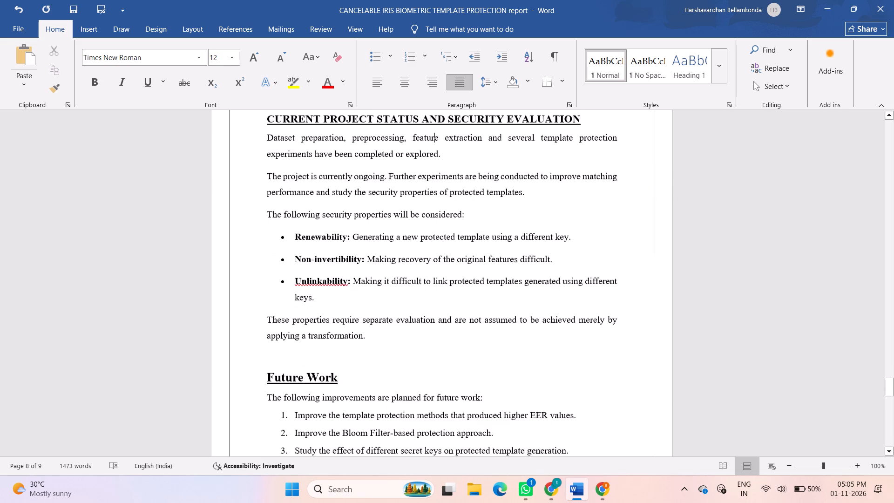
scroll(336, 272, up, 1)
scroll(336, 272, down, 2)
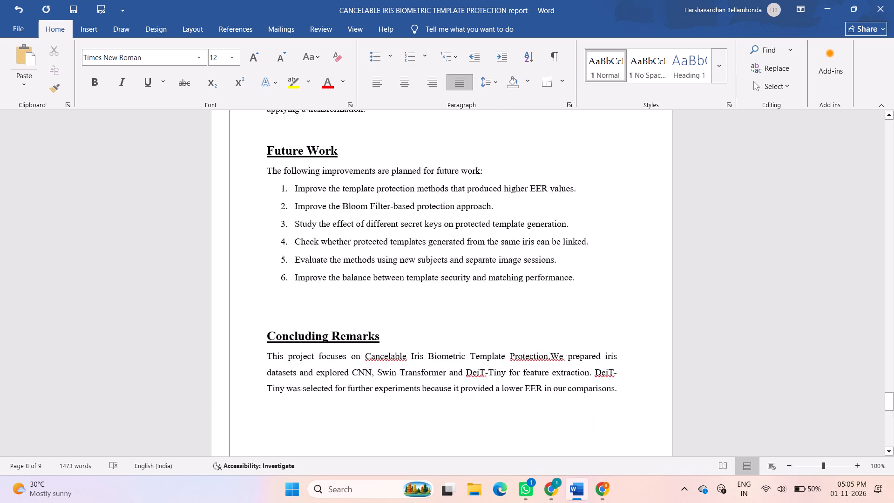
scroll(336, 272, down, 1)
scroll(275, 253, down, 5)
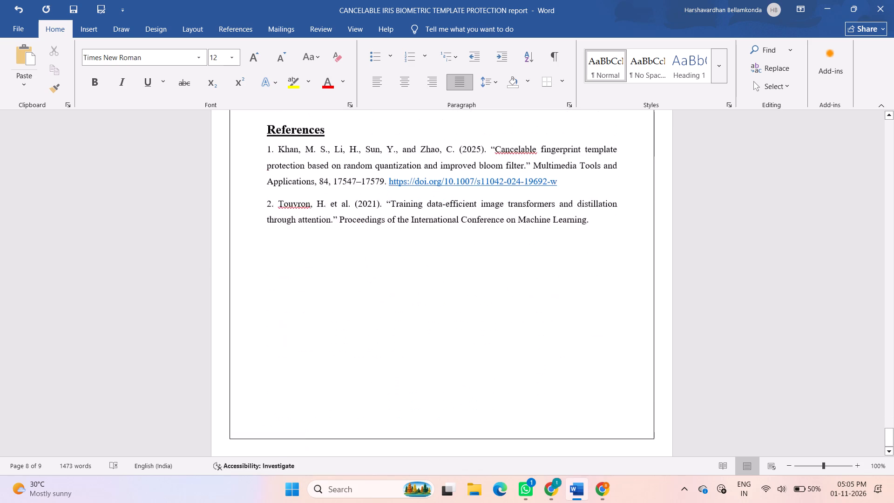
scroll(275, 253, up, 5)
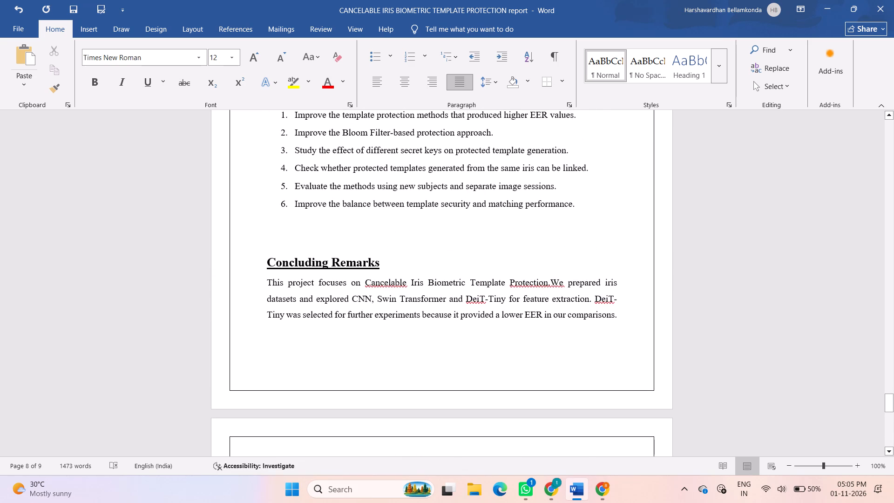
click(267, 259)
key(Return)
key(Return)
key(Return)
key(Return)
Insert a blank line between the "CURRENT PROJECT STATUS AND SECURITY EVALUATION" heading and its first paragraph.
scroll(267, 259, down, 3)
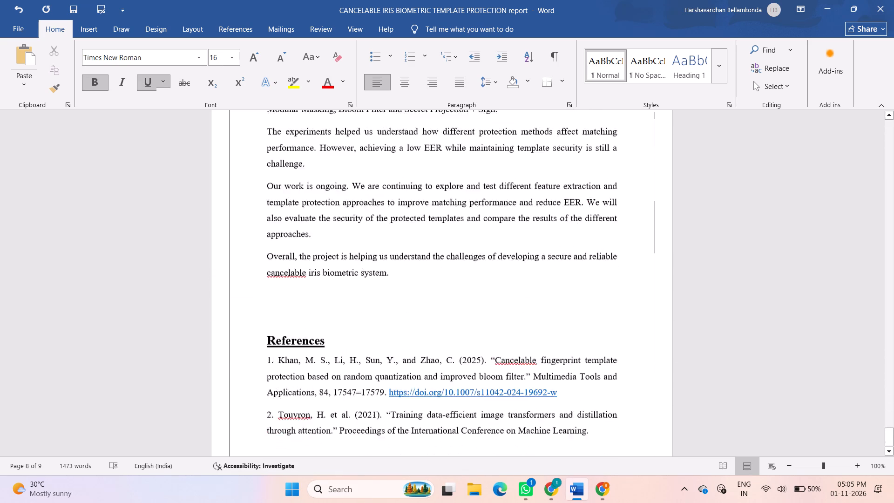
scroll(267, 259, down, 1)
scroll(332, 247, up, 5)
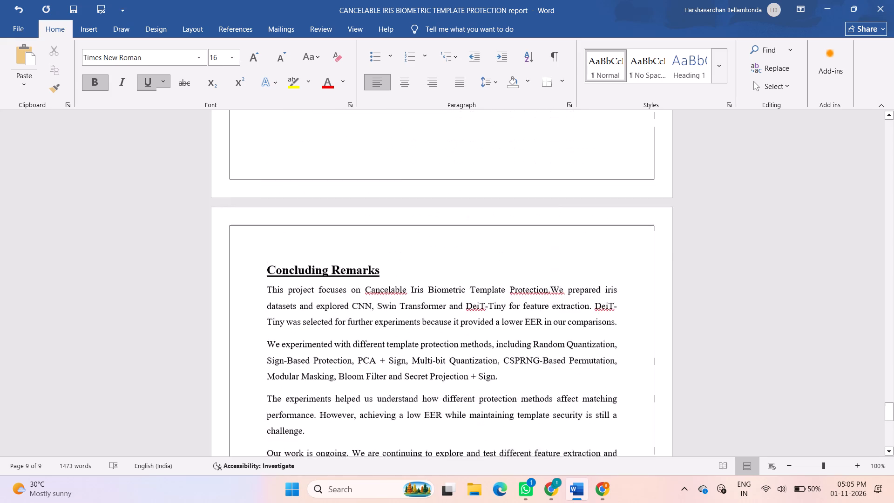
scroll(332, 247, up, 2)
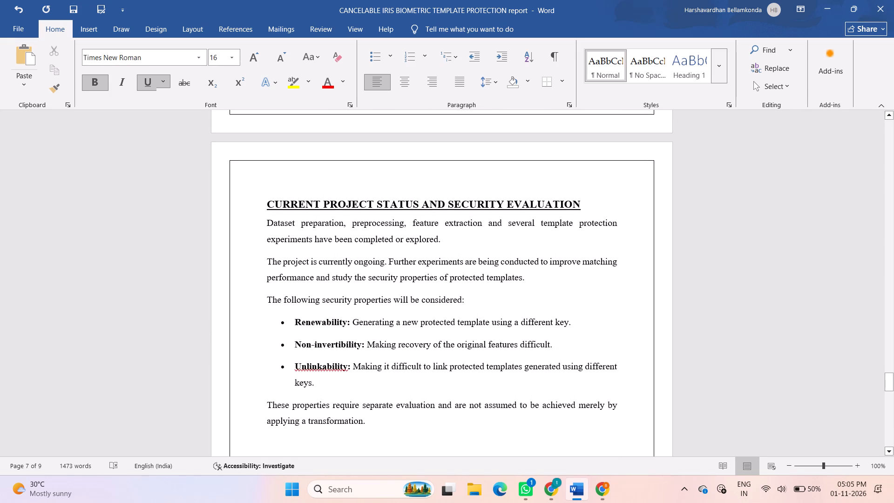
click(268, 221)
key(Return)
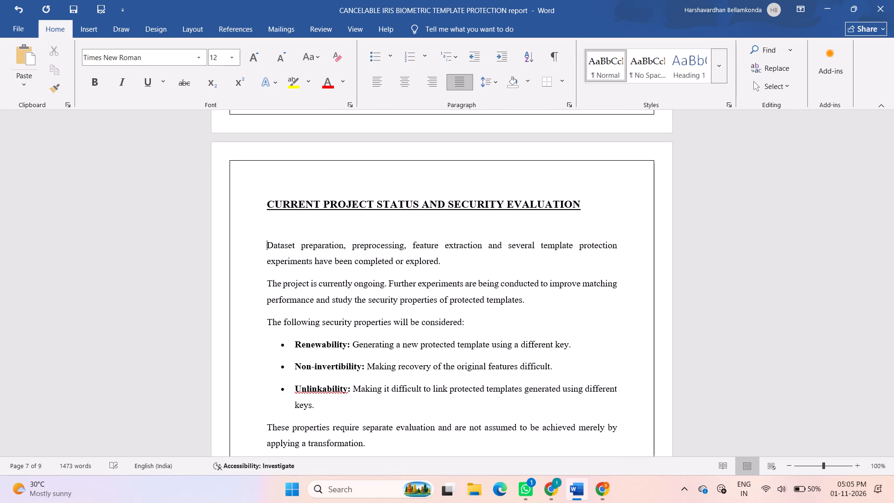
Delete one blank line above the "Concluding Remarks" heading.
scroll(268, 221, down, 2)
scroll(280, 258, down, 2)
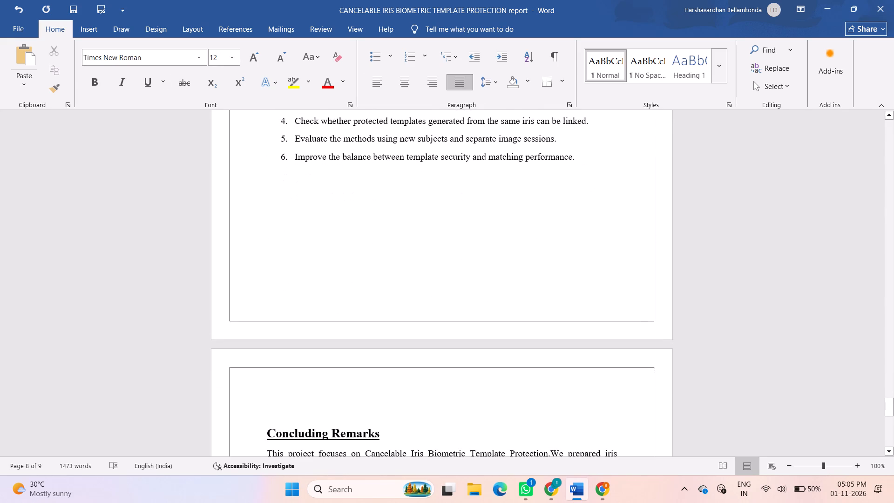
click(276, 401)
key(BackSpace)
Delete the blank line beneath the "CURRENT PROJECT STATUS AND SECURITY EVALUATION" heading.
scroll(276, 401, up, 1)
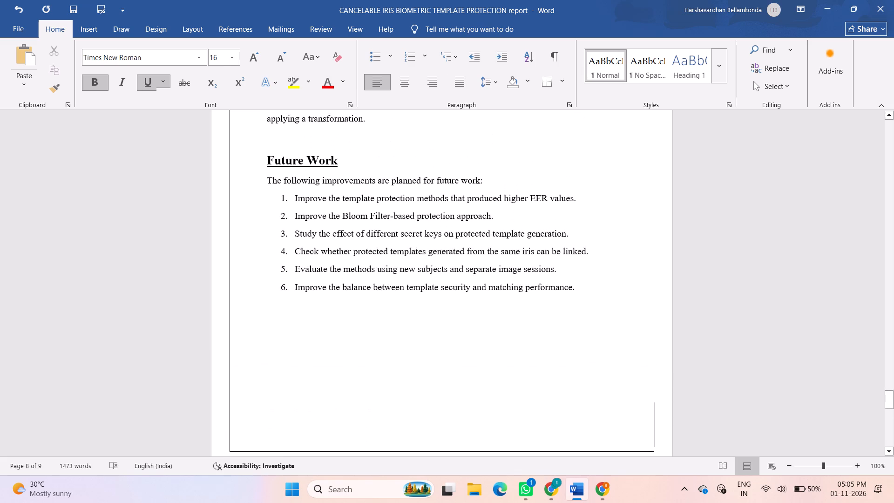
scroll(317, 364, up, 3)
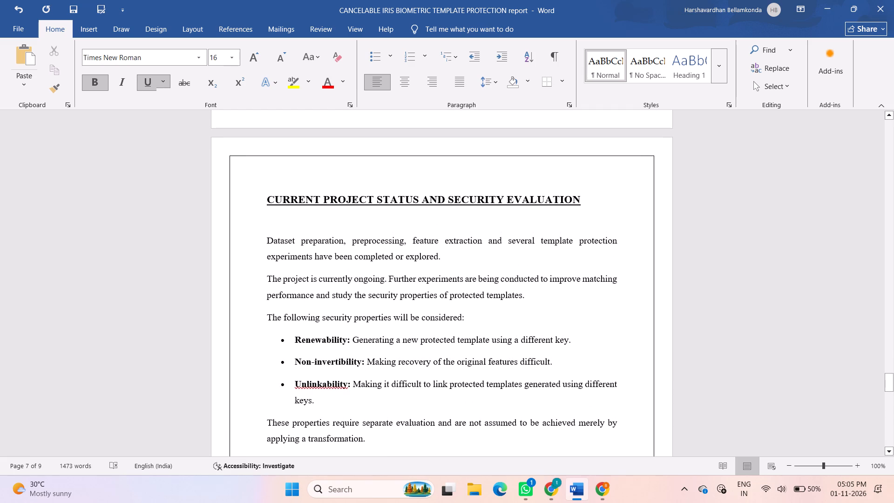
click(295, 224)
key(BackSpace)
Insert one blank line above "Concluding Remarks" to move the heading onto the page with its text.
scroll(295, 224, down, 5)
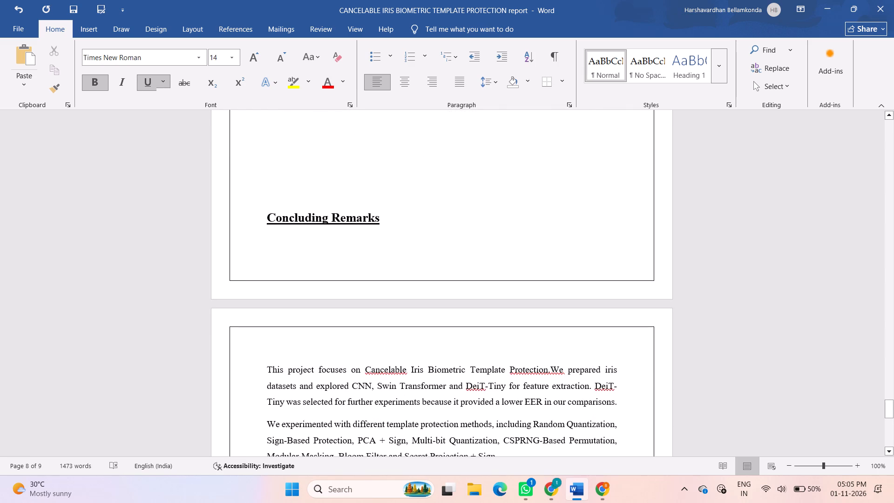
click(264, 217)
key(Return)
Check the preceding workflow section and add the number "5." before the "CURRENT PROJECT STATUS AND SECURITY EVALUATION" heading.
scroll(264, 217, up, 5)
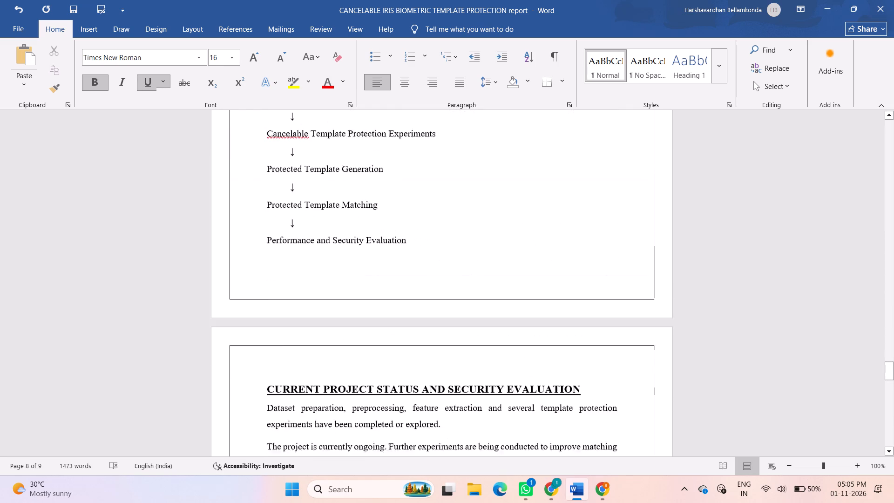
scroll(264, 217, up, 3)
scroll(264, 217, down, 3)
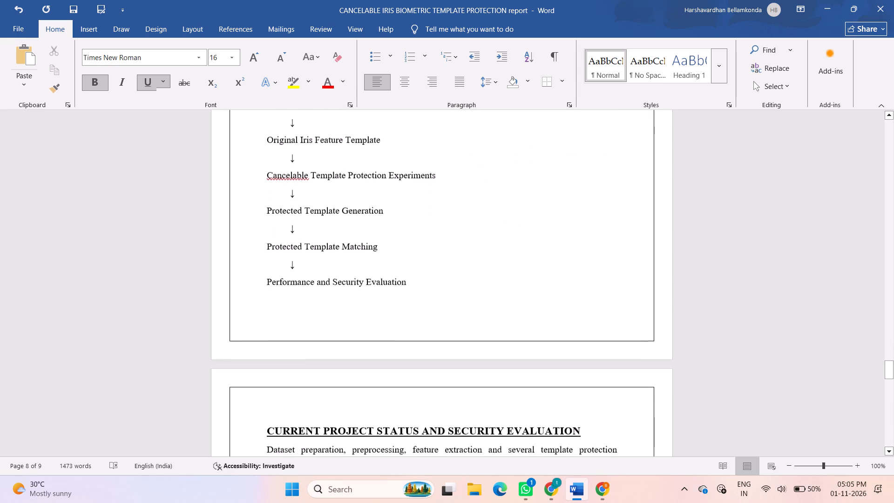
scroll(264, 217, down, 1)
click(266, 238)
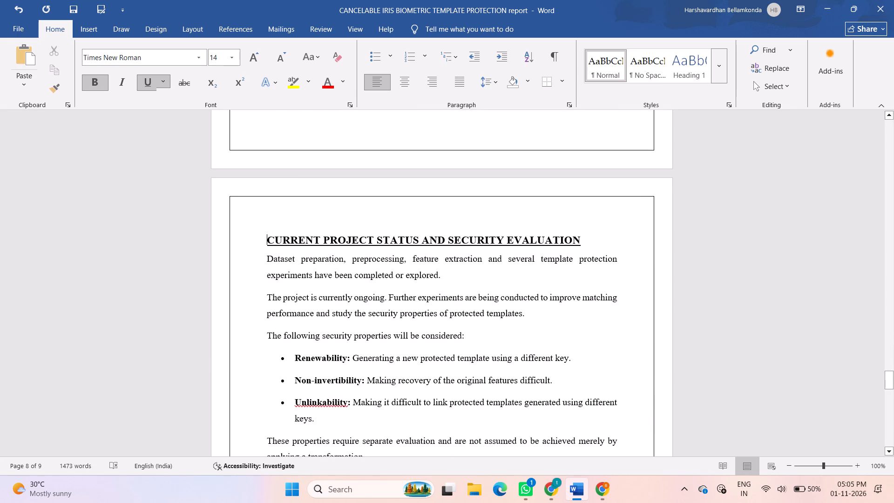
text(5.)
key(space)
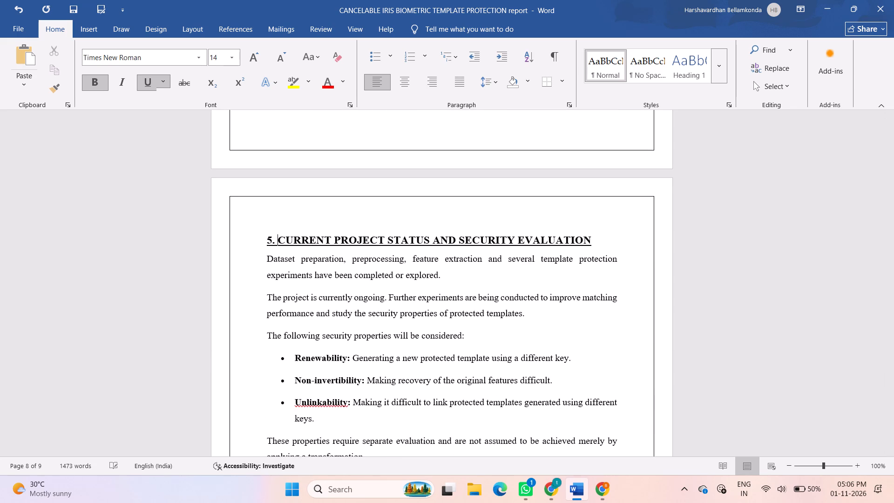
Add the number "6." before the "Future Work" heading.
scroll(266, 238, down, 3)
click(264, 195)
text(6.)
key(space)
Add the number "7." before the "Concluding Remarks" heading, undoing the automatic list formatting to keep the number as plain text.
scroll(264, 195, down, 2)
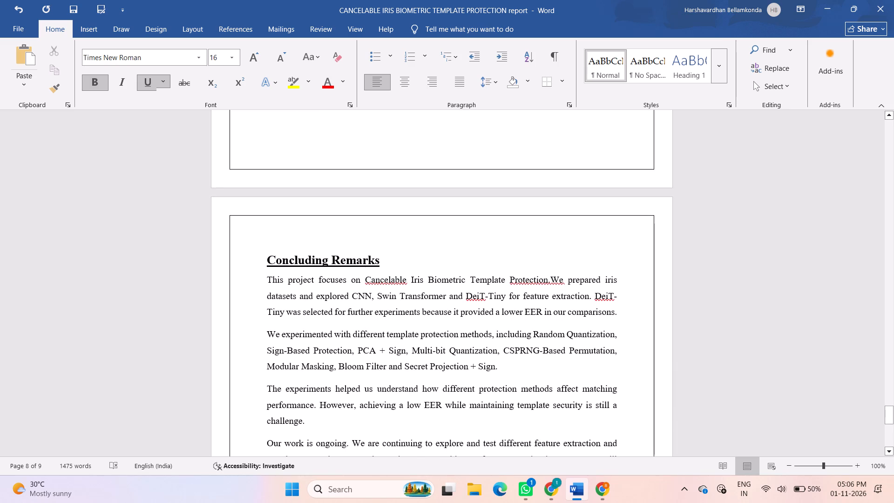
click(268, 259)
text(7.)
key(space)
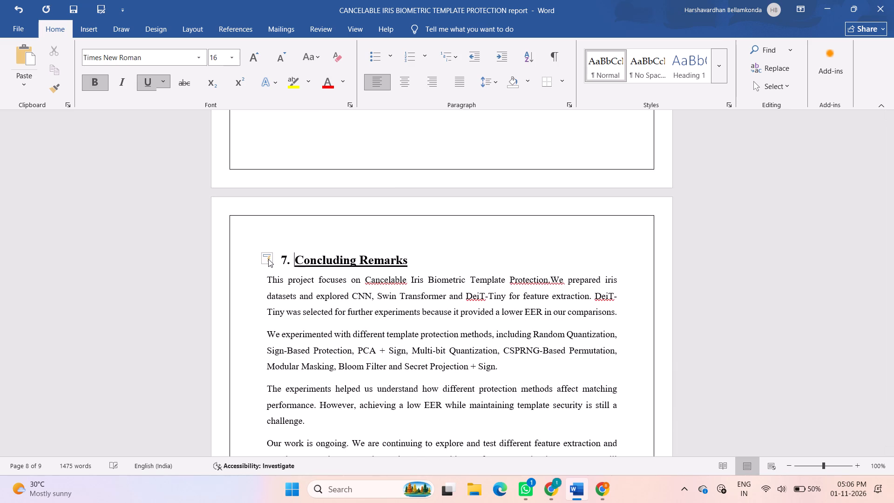
key(ctrl+z)
Add the number "8." before the "References" heading.
scroll(304, 276, down, 2)
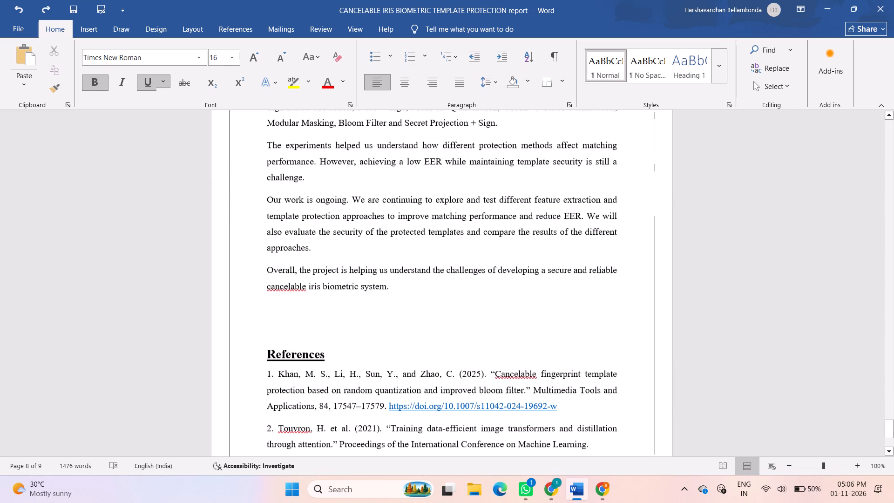
click(266, 349)
text(8.)
key(space)
scroll(403, 303, down, 3)
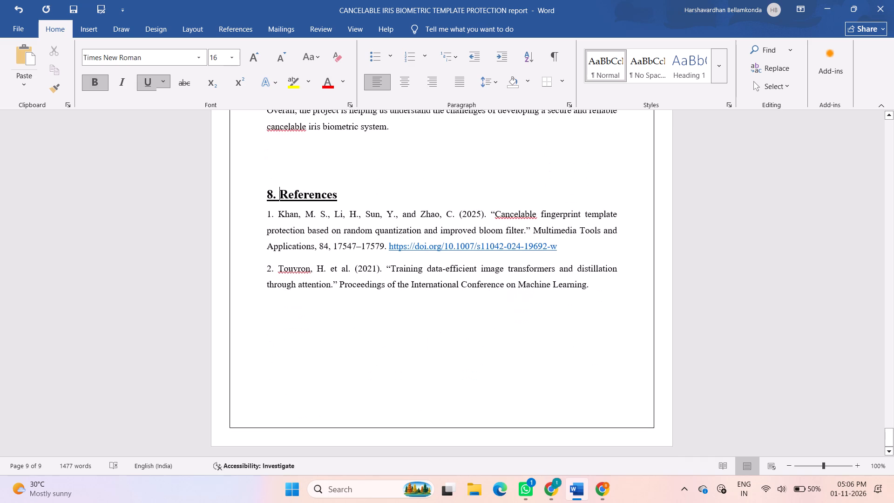
scroll(357, 305, up, 8)
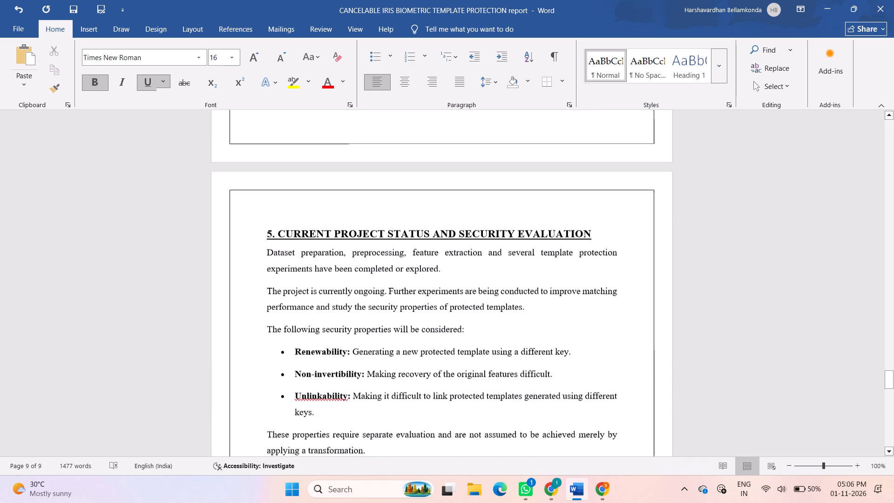
scroll(357, 305, up, 10)
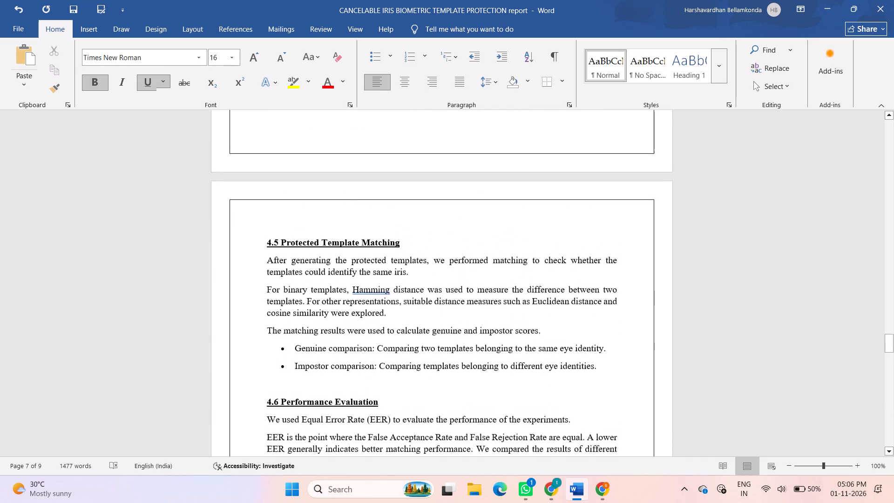
scroll(357, 305, up, 5)
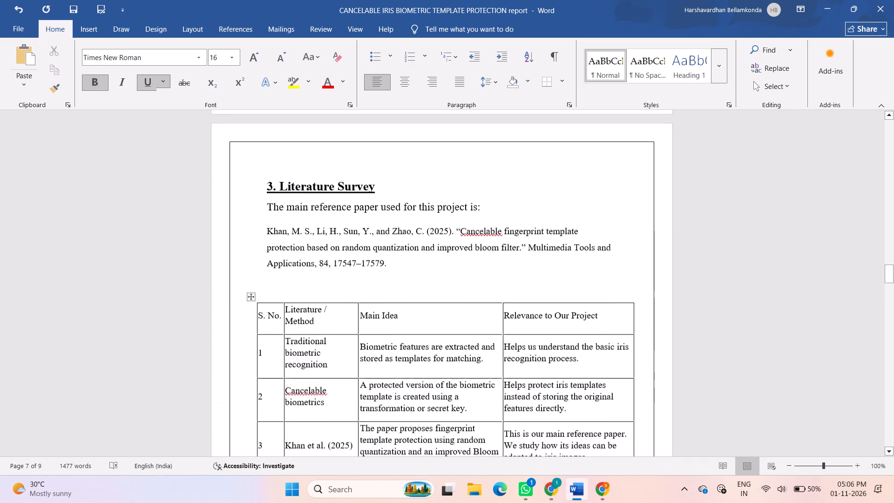
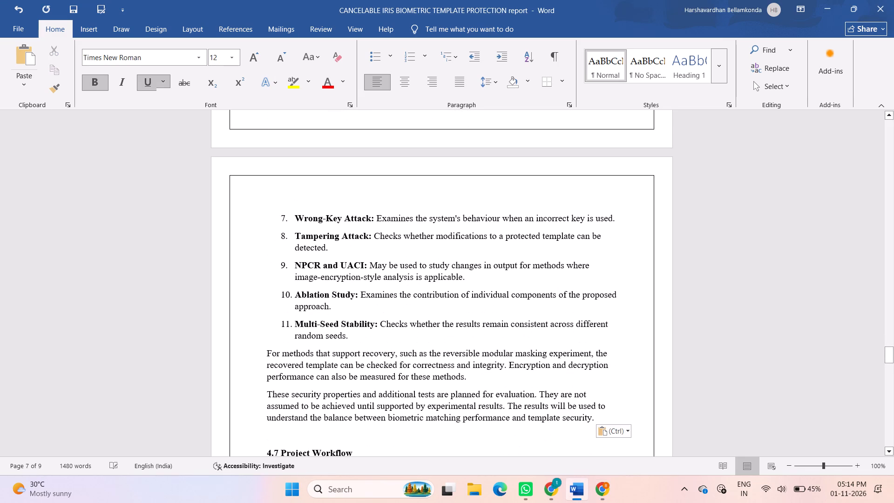
Delete the duplicate, non-underlined "4.6 Performance Evaluation" heading from the pasted text.
scroll(377, 262, up, 4)
scroll(377, 262, down, 1)
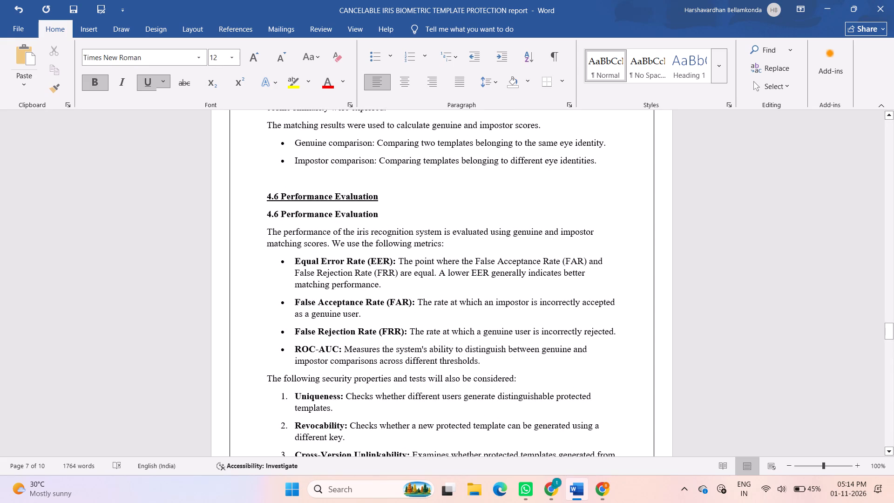
drag(265, 218, 392, 221)
key(BackSpace)
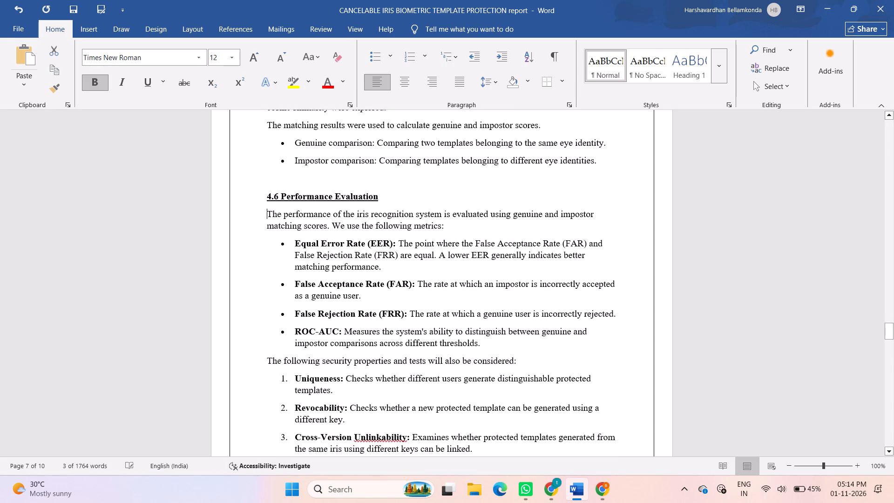
Insert two paragraph breaks before the "5. CURRENT PROJECT STATUS AND SECURITY EVALUATION" heading to move it onto the next page.
scroll(356, 243, down, 1)
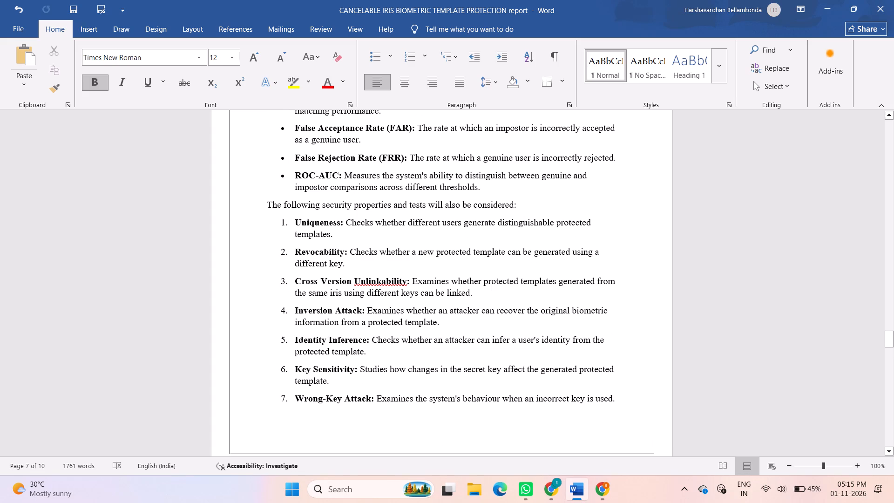
scroll(325, 235, down, 3)
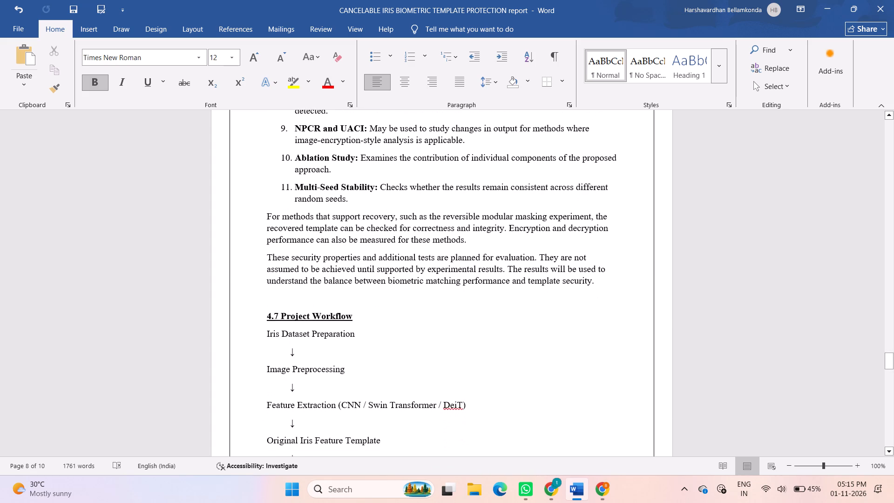
scroll(325, 235, down, 2)
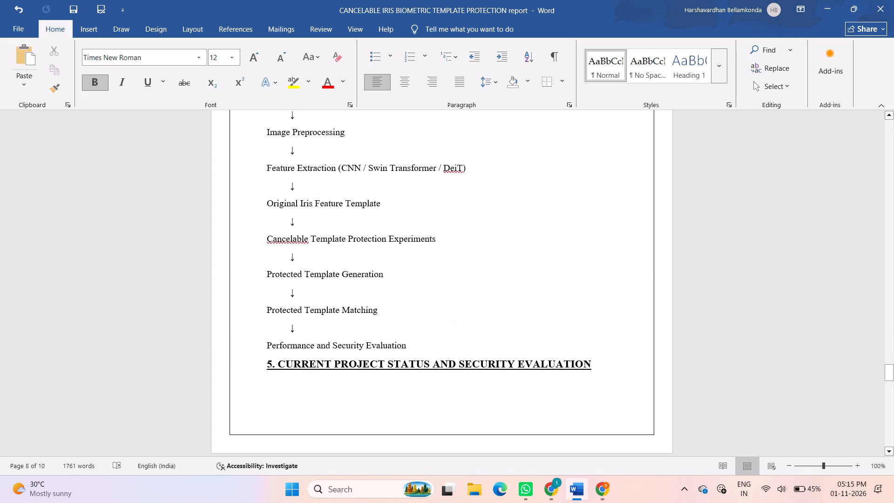
click(267, 362)
key(Return)
key(Return)
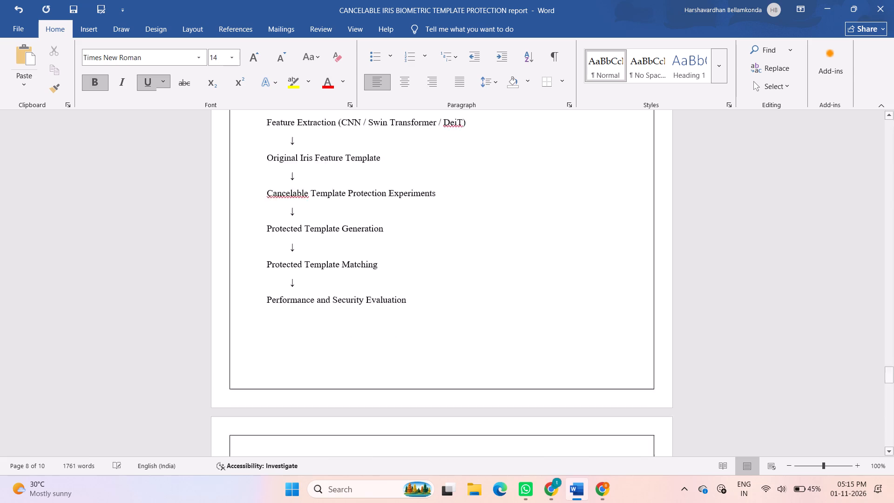
Delete the section 5 text from "The following security properties will be considered:" through "applying a transformation.", including its three bullets.
scroll(267, 362, down, 3)
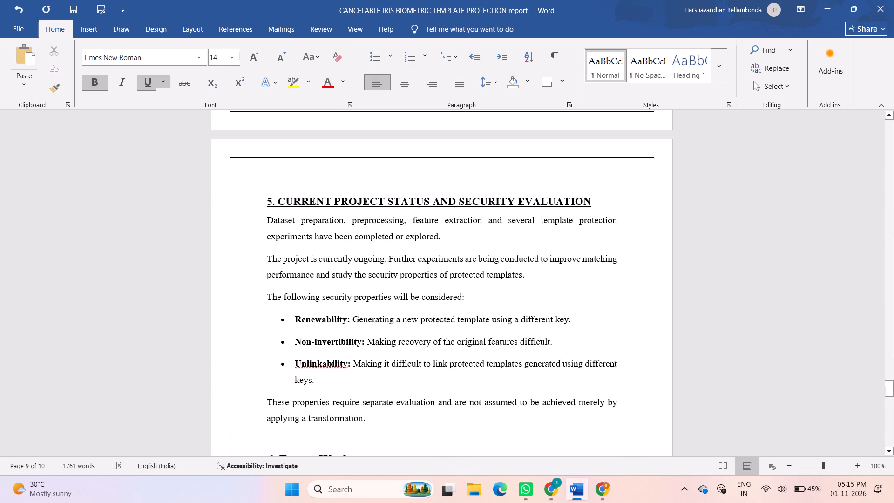
drag(266, 298, 320, 367)
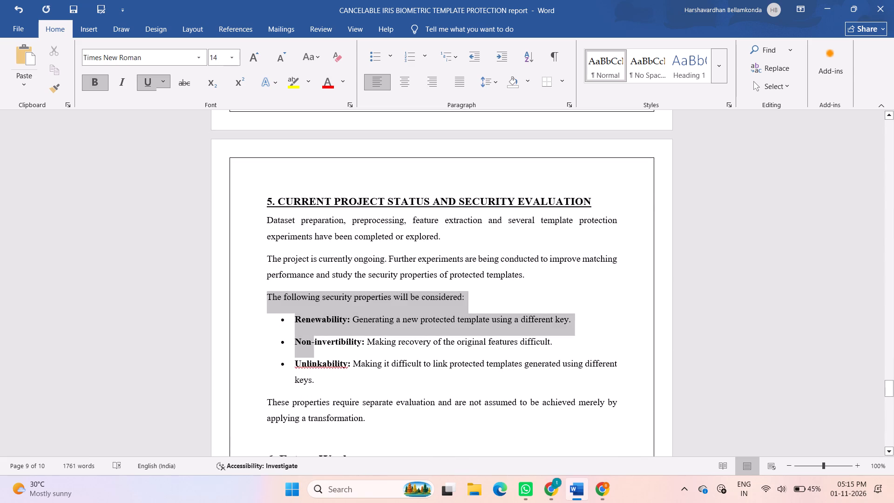
drag(320, 367, 376, 426)
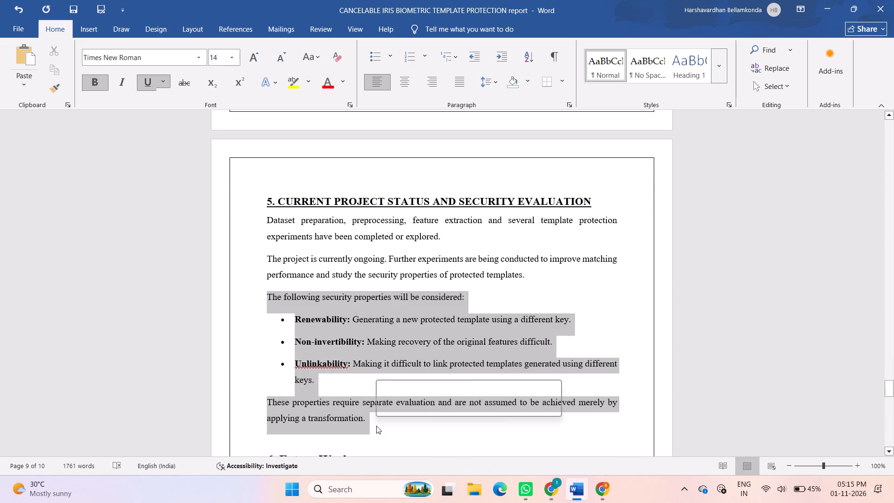
key(BackSpace)
Remove four empty lines above the "7. Concluding Remarks" heading to close the gap after the Future Work list.
scroll(345, 378, down, 3)
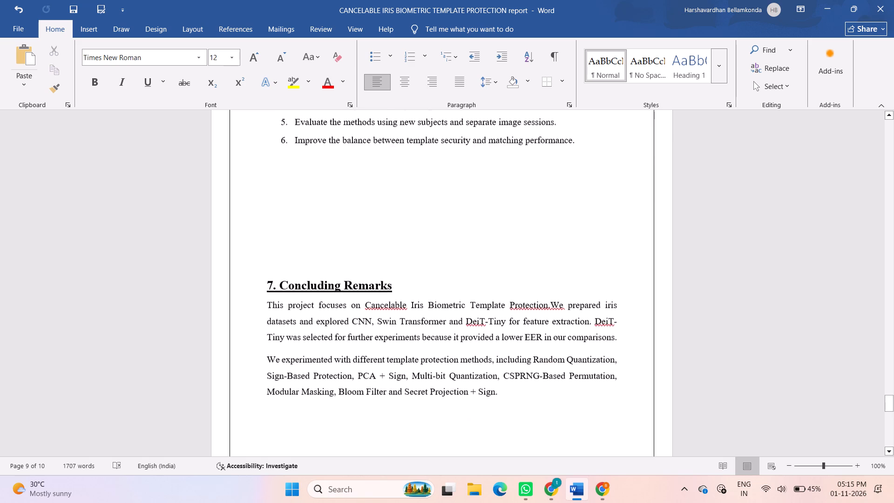
scroll(345, 378, down, 1)
click(277, 208)
key(BackSpace)
key(BackSpace)
key(BackSpace)
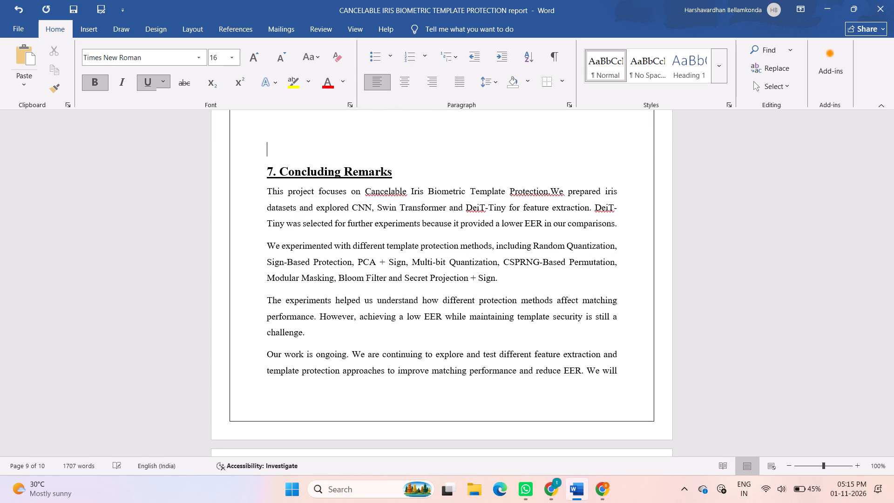
scroll(277, 208, up, 1)
key(BackSpace)
Delete the "5. CURRENT PROJECT STATUS AND SECURITY EVALUATION" heading together with its two remaining paragraphs.
scroll(277, 208, down, 1)
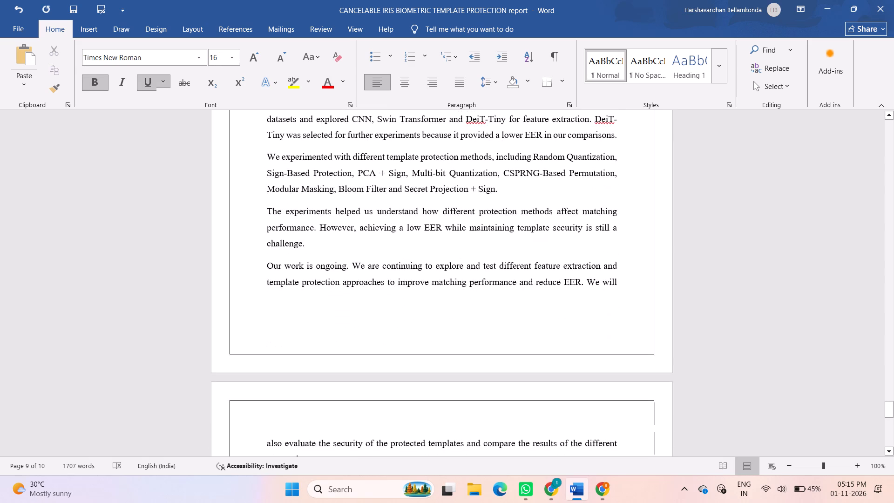
scroll(344, 230, down, 4)
scroll(344, 230, up, 3)
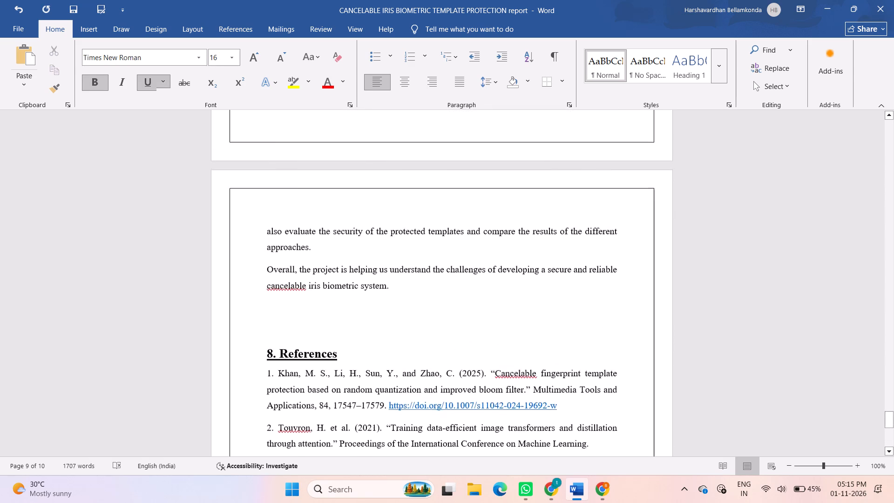
scroll(344, 230, up, 6)
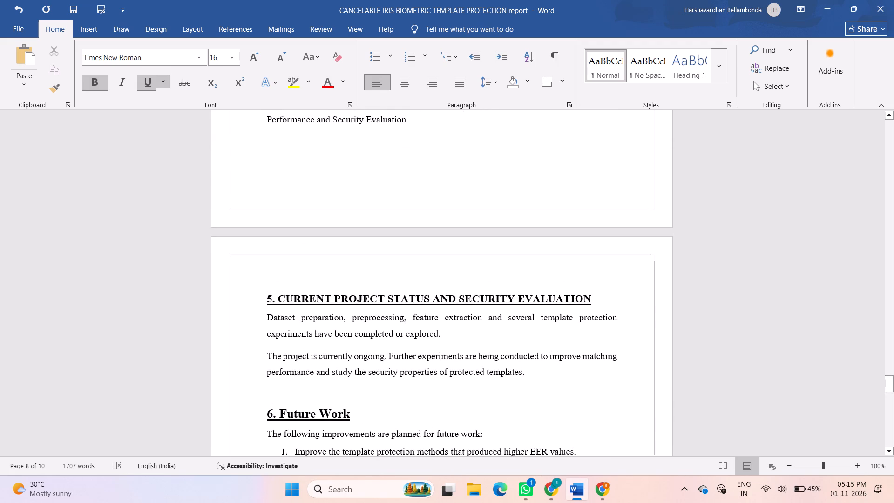
drag(267, 299, 502, 360)
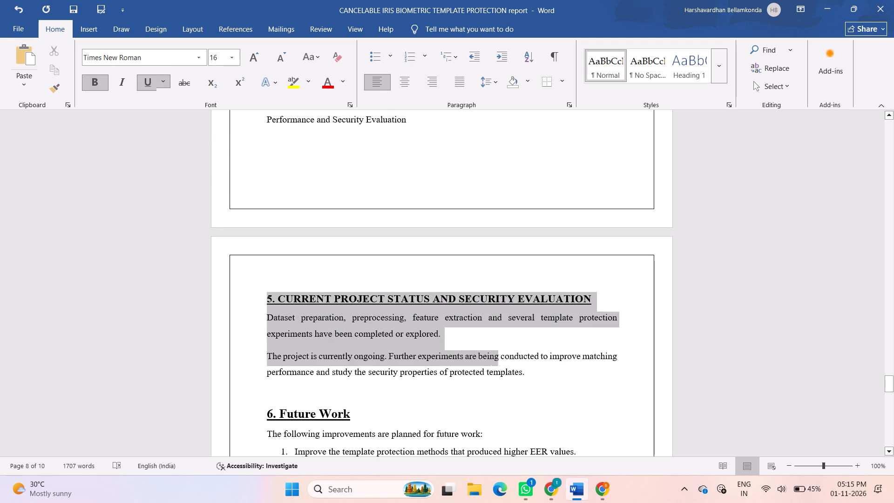
drag(502, 360, 534, 373)
key(BackSpace)
key(BackSpace)
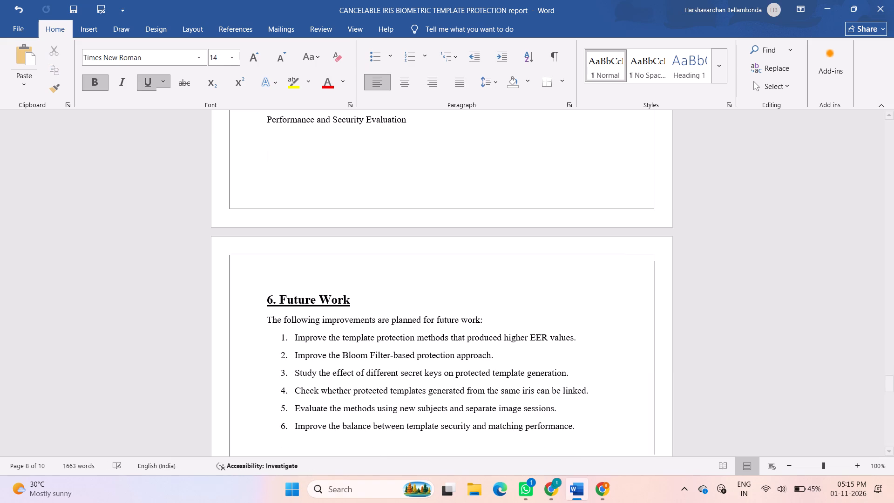
Renumber the closing headings as "5. Future Work", "6. Concluding Remarks" and "7. References".
click(270, 303)
key(Right)
key(BackSpace)
key(5)
scroll(270, 303, down, 1)
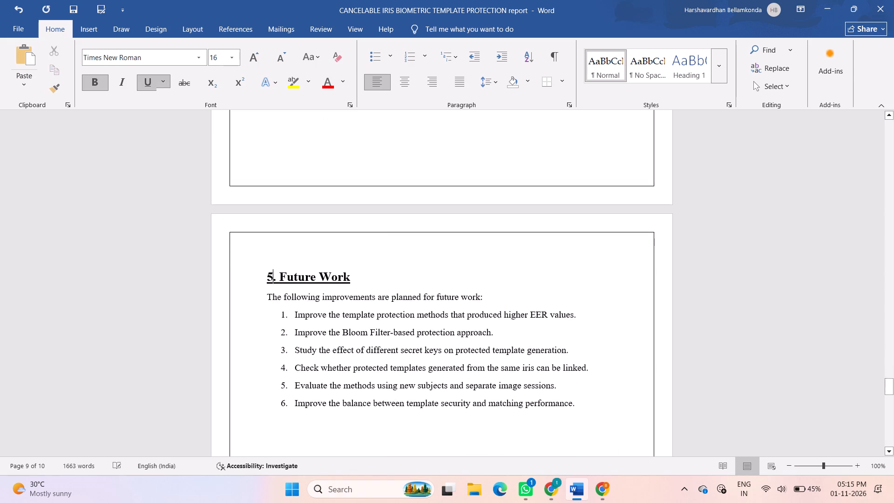
scroll(270, 303, down, 2)
click(270, 275)
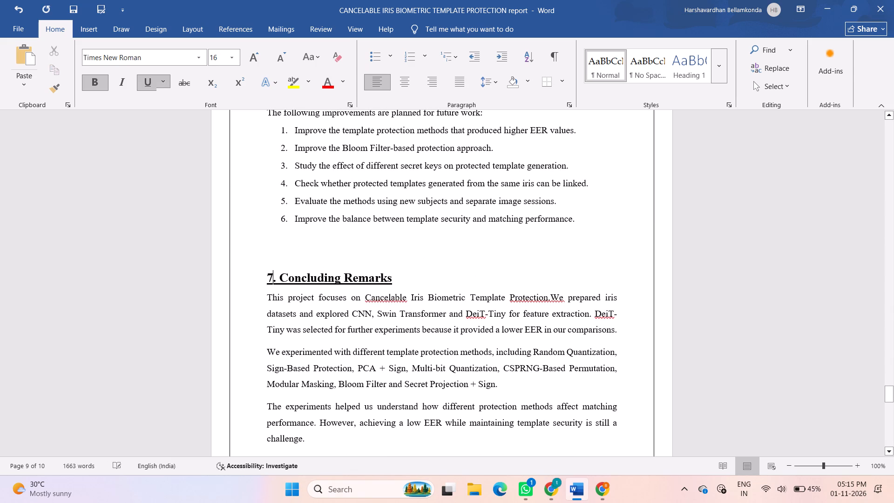
key(BackSpace)
key(6)
scroll(270, 275, down, 1)
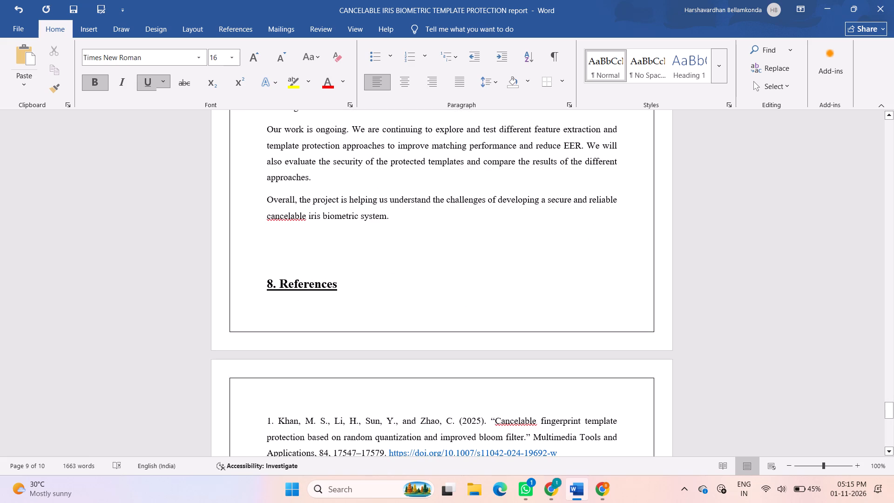
click(272, 285)
key(BackSpace)
key(7)
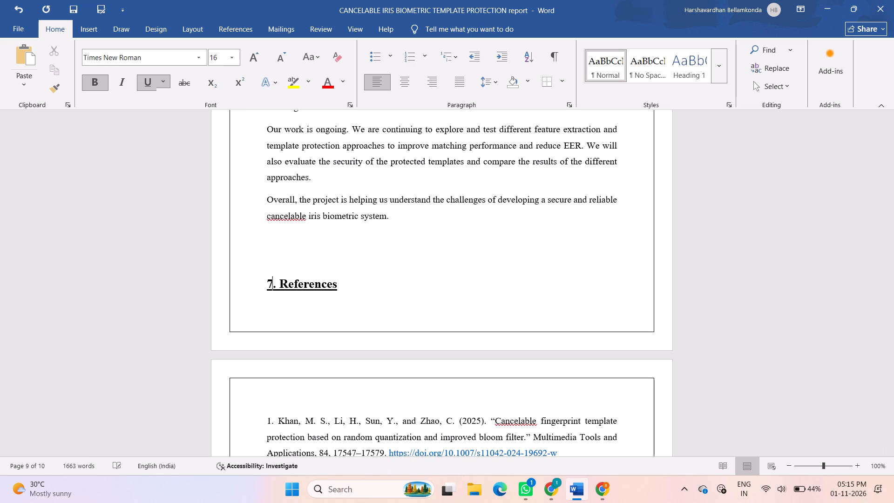
Insert a paragraph break before the "7. References" heading to move it onto the next page with its entries.
click(266, 281)
key(Return)
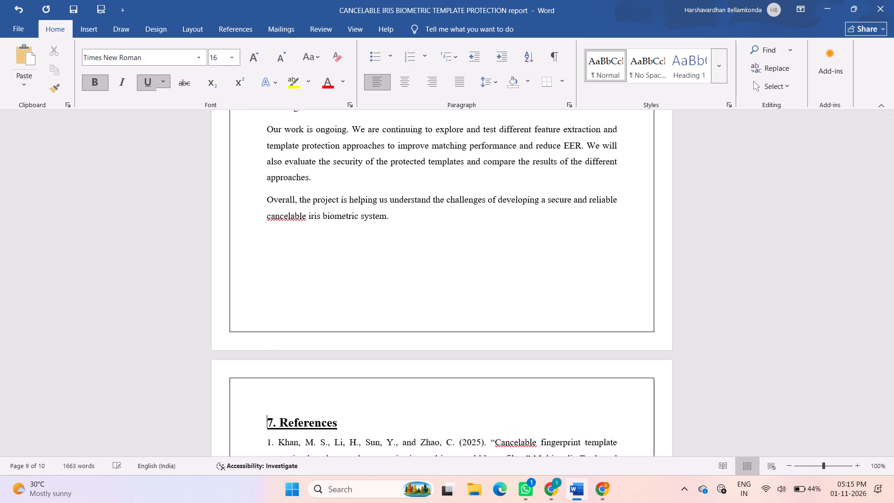
Increase the "4.7 Project Workflow" heading's font size to 14.
scroll(313, 195, up, 3)
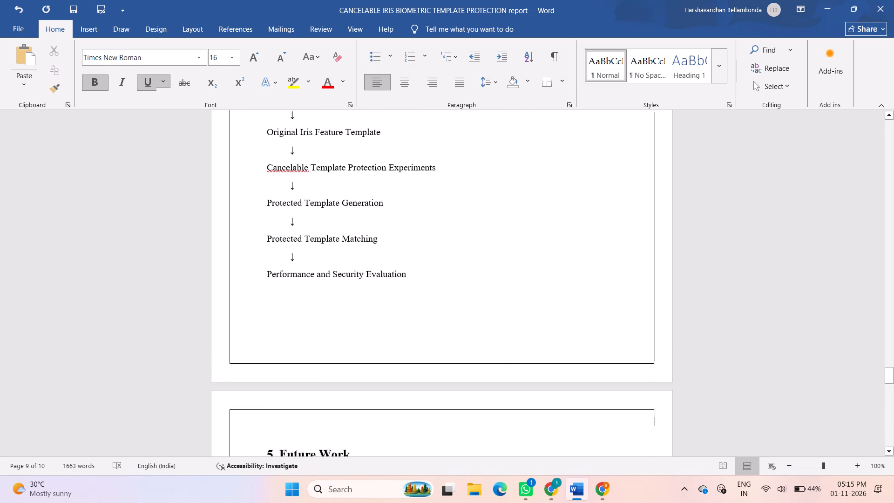
scroll(313, 195, up, 5)
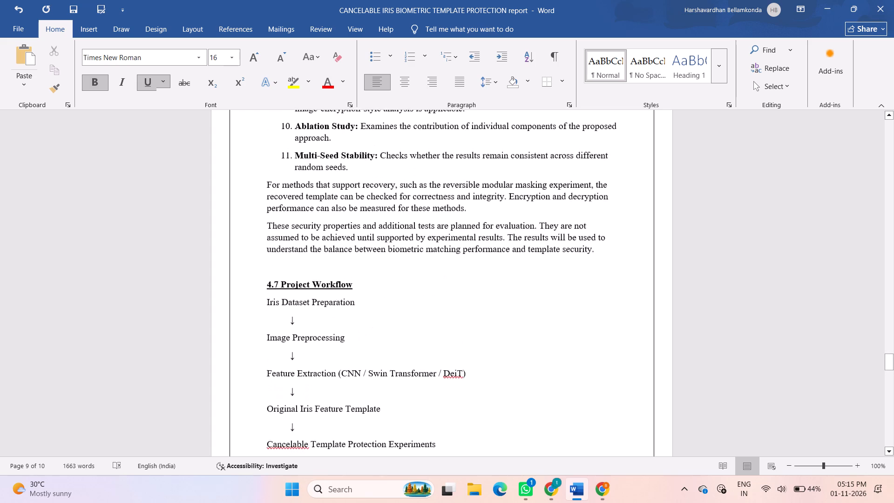
scroll(313, 195, up, 1)
drag(266, 293, 326, 291)
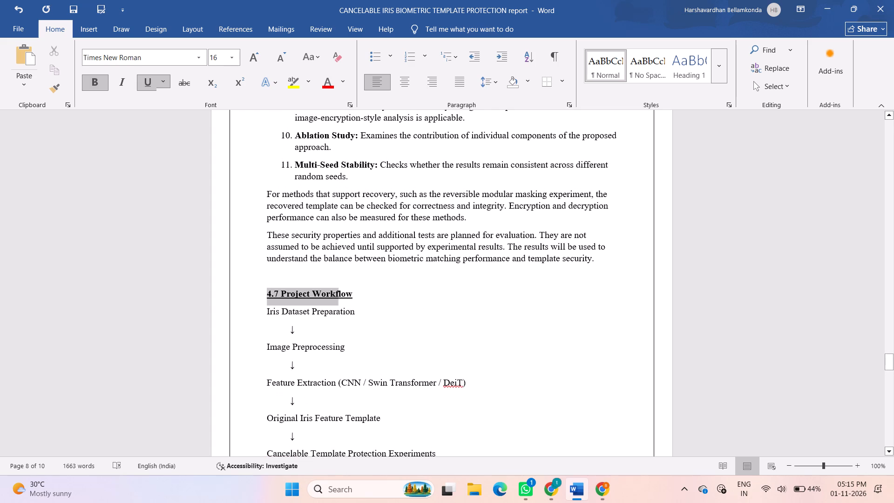
drag(326, 291, 352, 290)
click(450, 255)
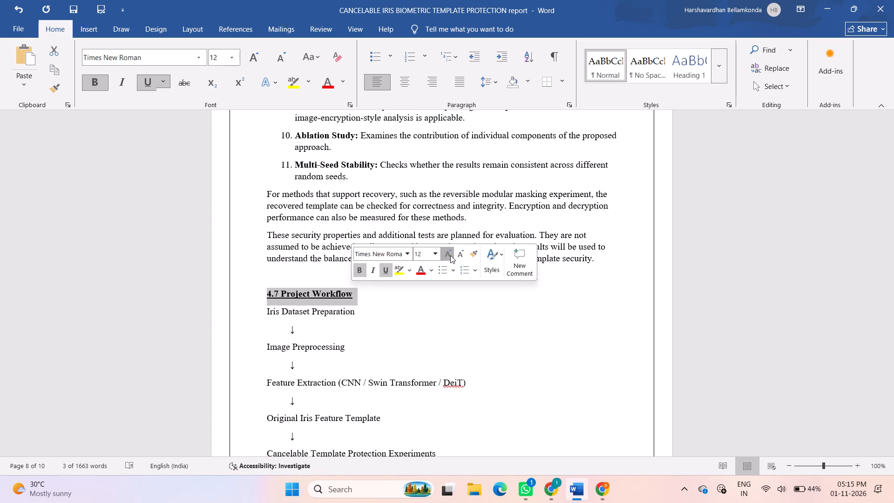
click(324, 297)
Look back through the report from section 4.7 to the title page, checking the earlier sections and their headings.
scroll(324, 297, up, 2)
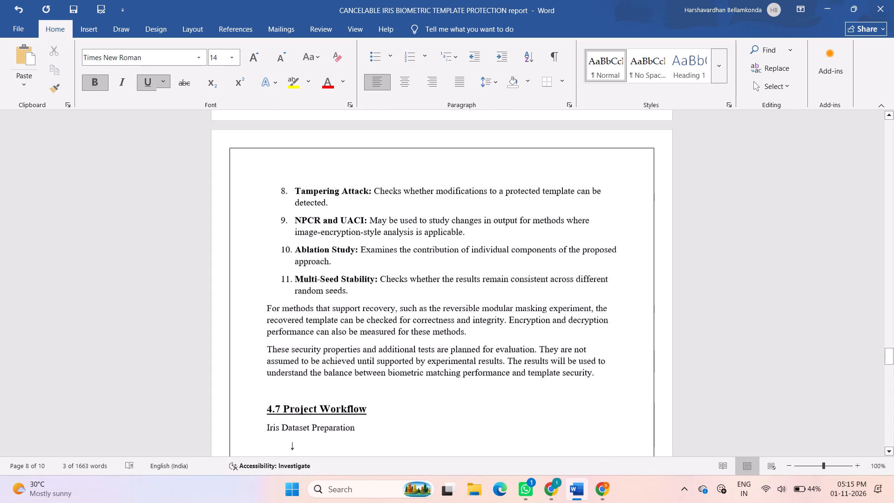
scroll(324, 297, up, 3)
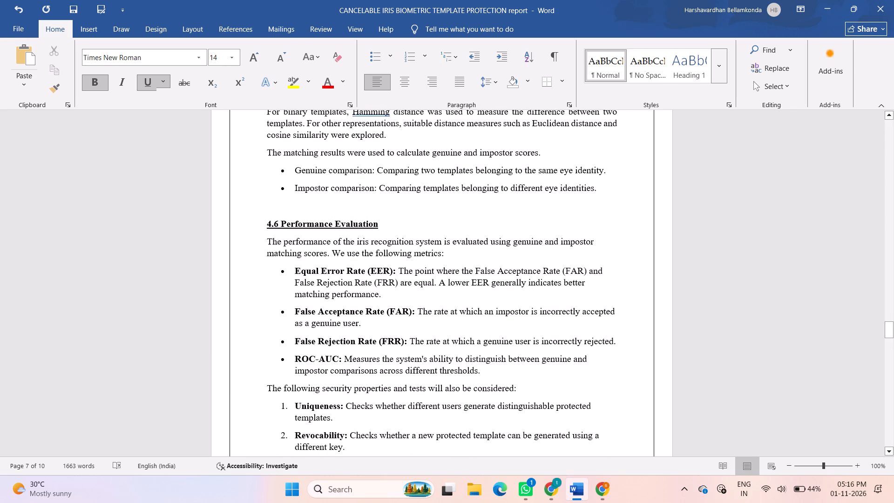
scroll(295, 271, up, 6)
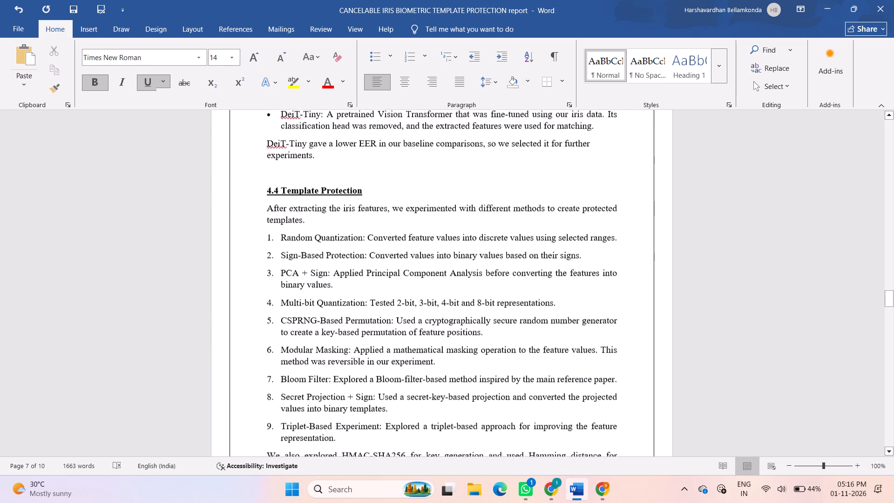
scroll(295, 271, up, 5)
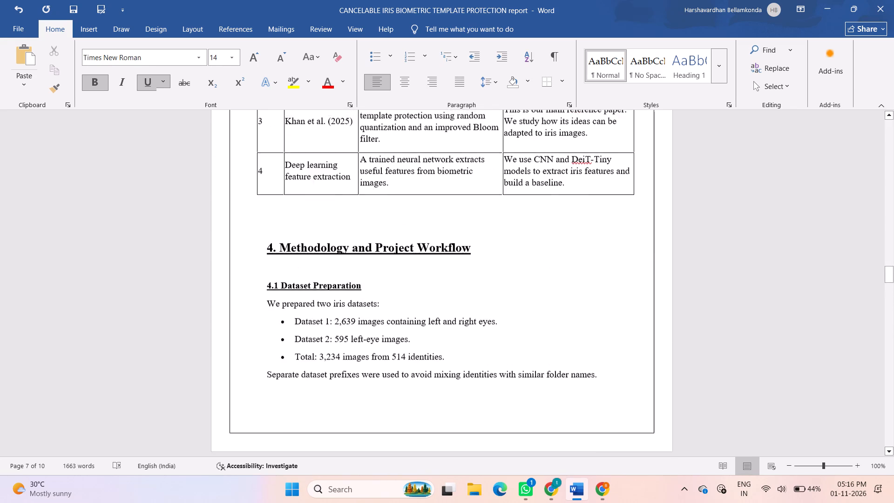
scroll(295, 271, up, 15)
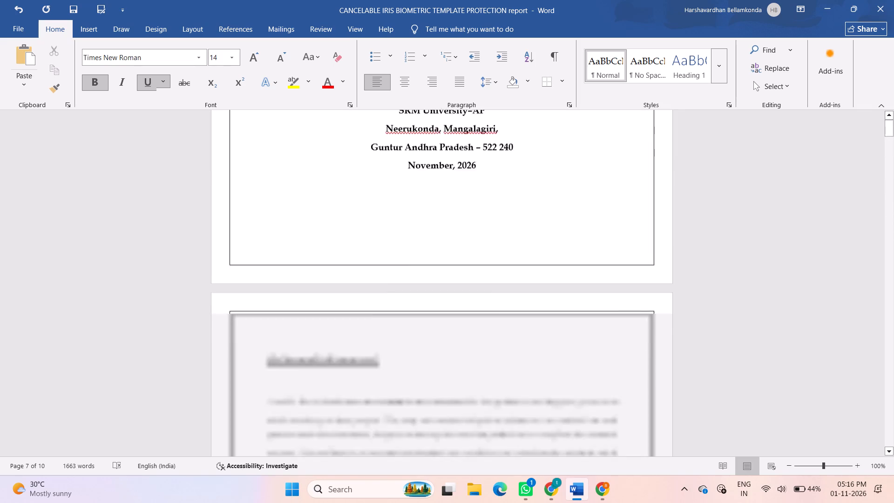
scroll(295, 271, up, 2)
scroll(295, 271, down, 7)
click(295, 271)
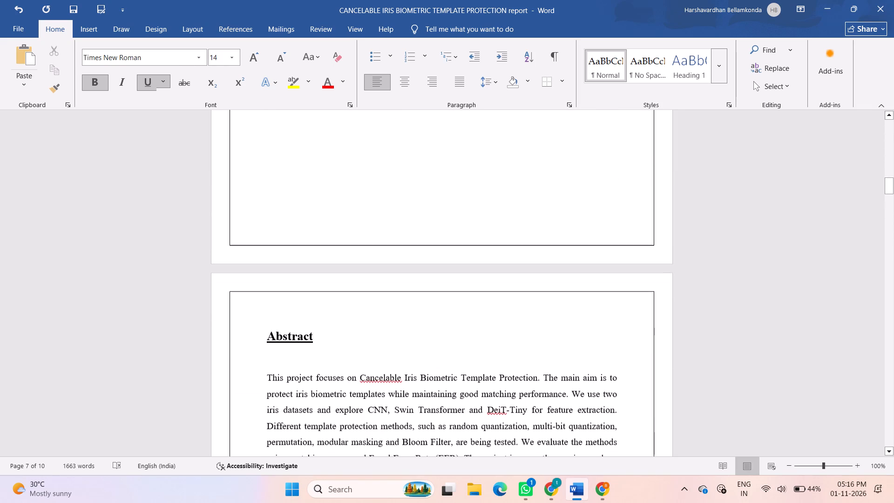
scroll(295, 271, down, 1)
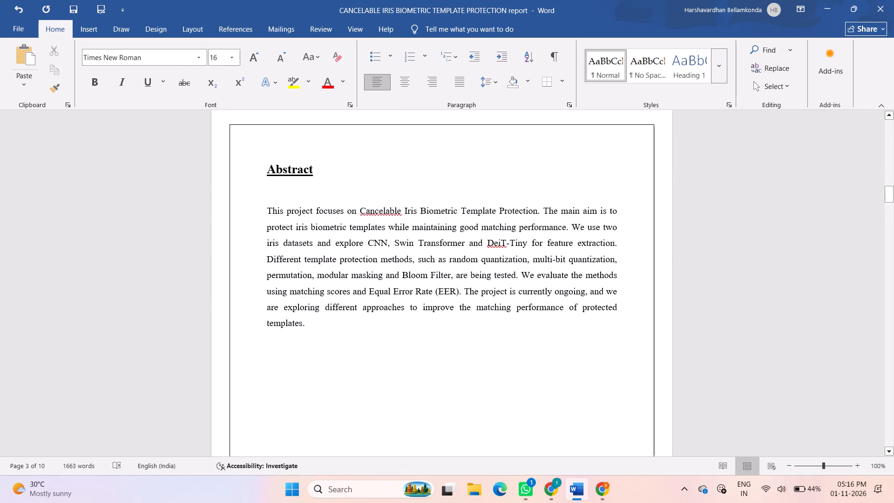
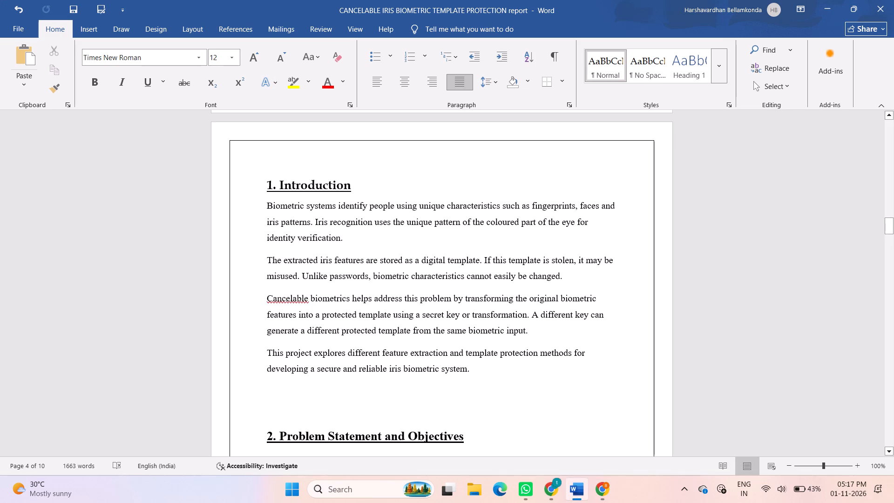
scroll(367, 312, down, 8)
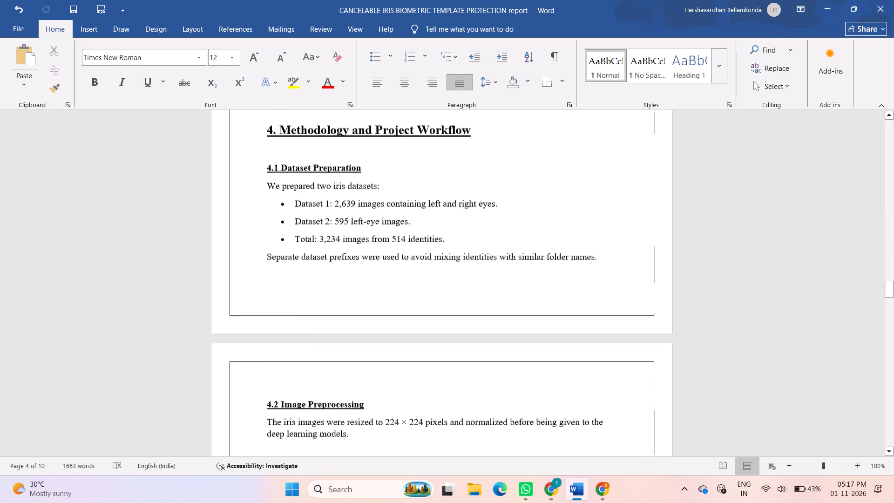
scroll(367, 312, down, 4)
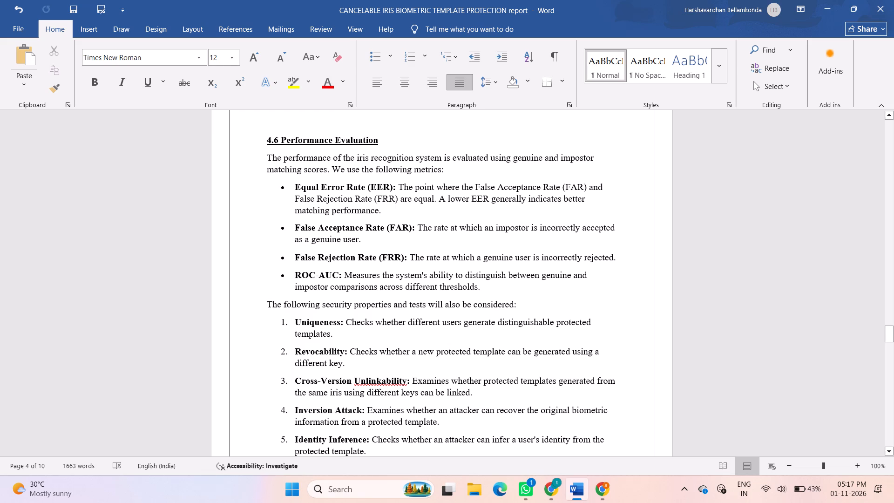
scroll(355, 309, down, 3)
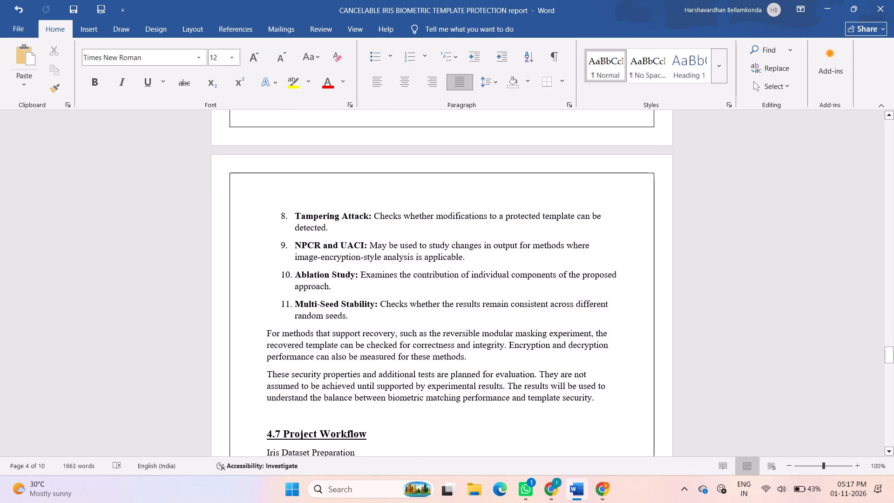
scroll(339, 326, up, 2)
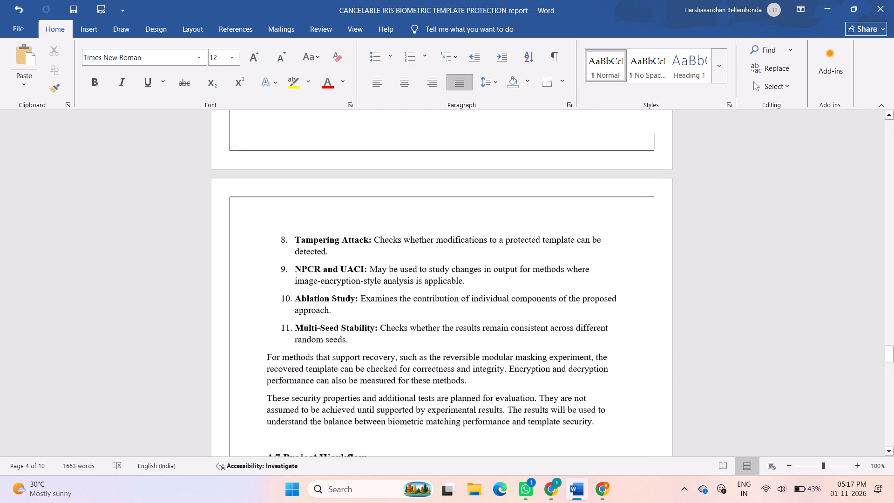
scroll(339, 326, up, 3)
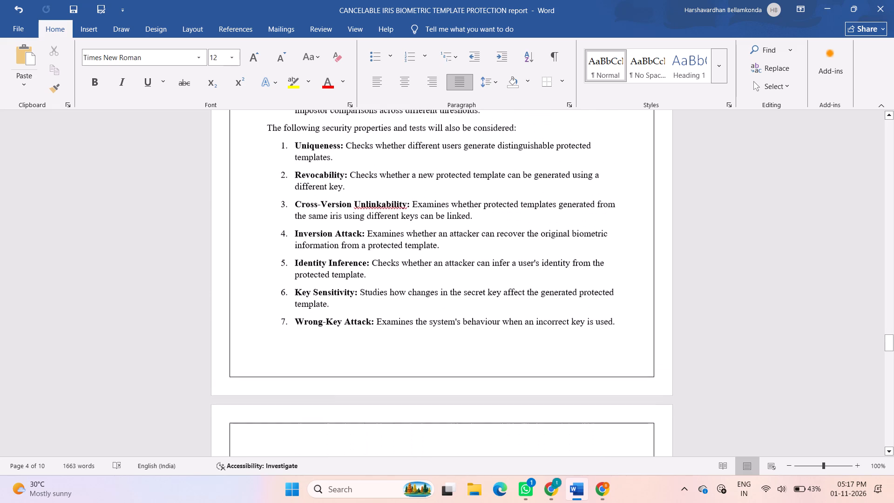
scroll(339, 326, up, 1)
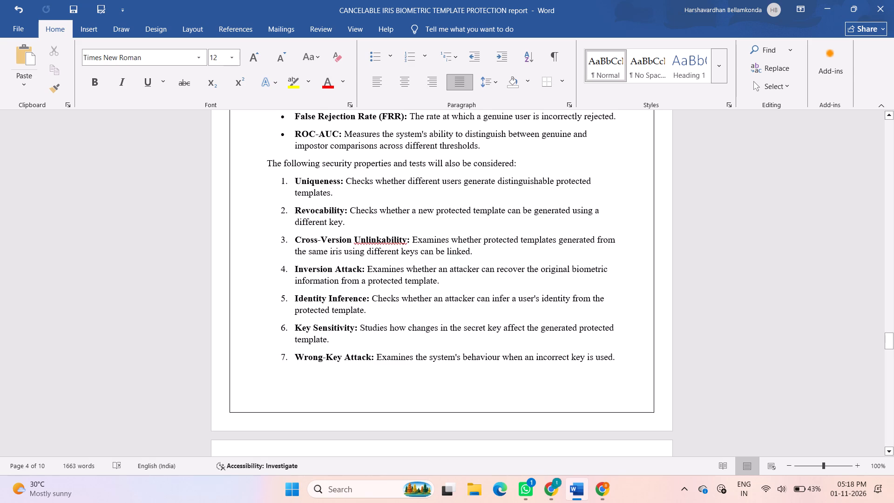
scroll(399, 251, up, 1)
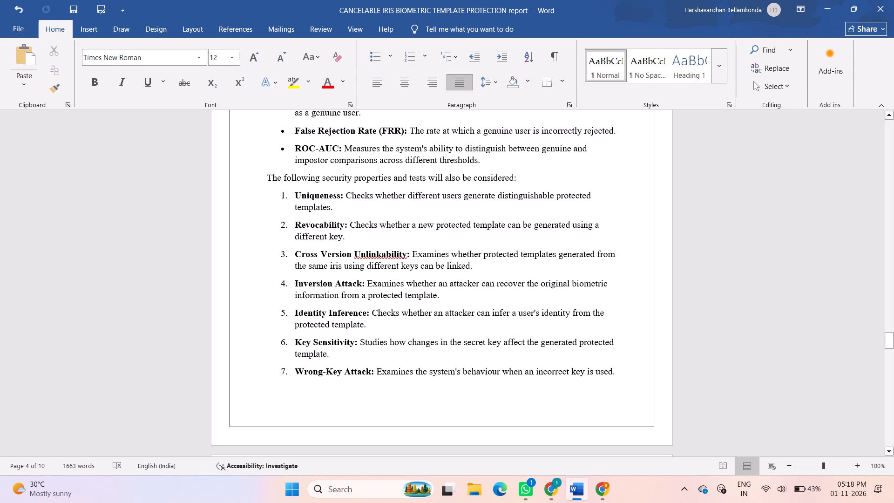
scroll(395, 264, down, 1)
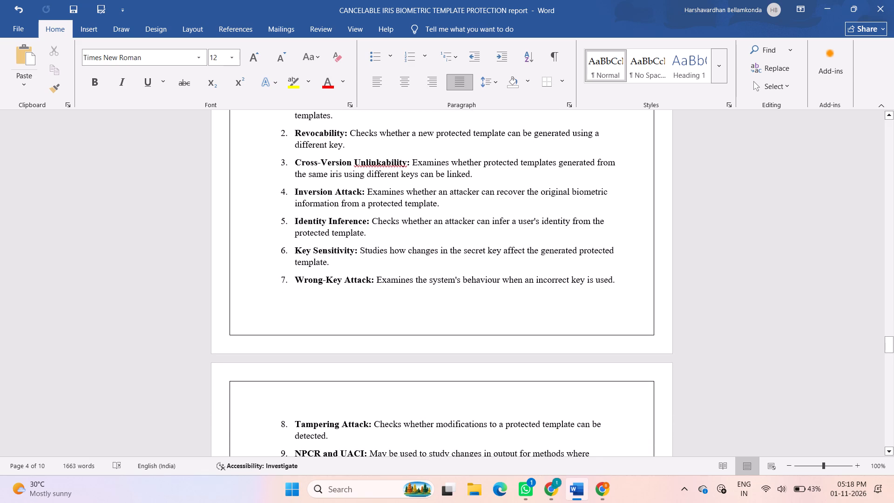
scroll(395, 264, down, 3)
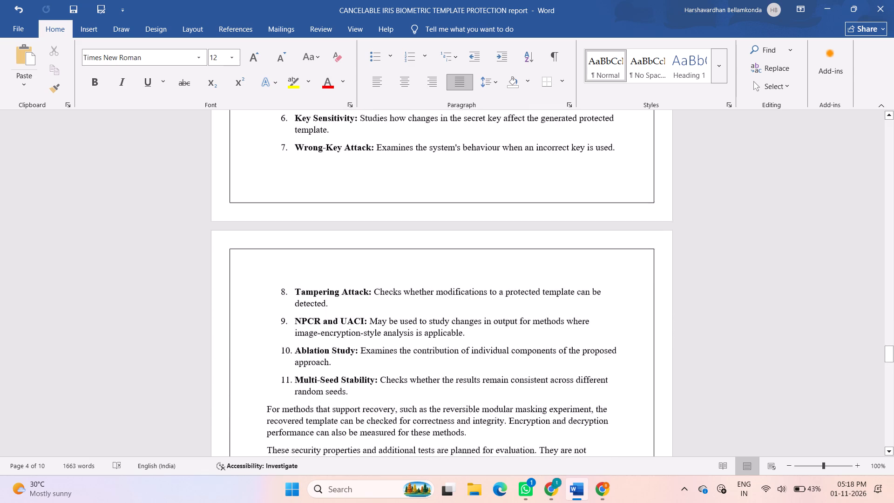
scroll(395, 264, down, 1)
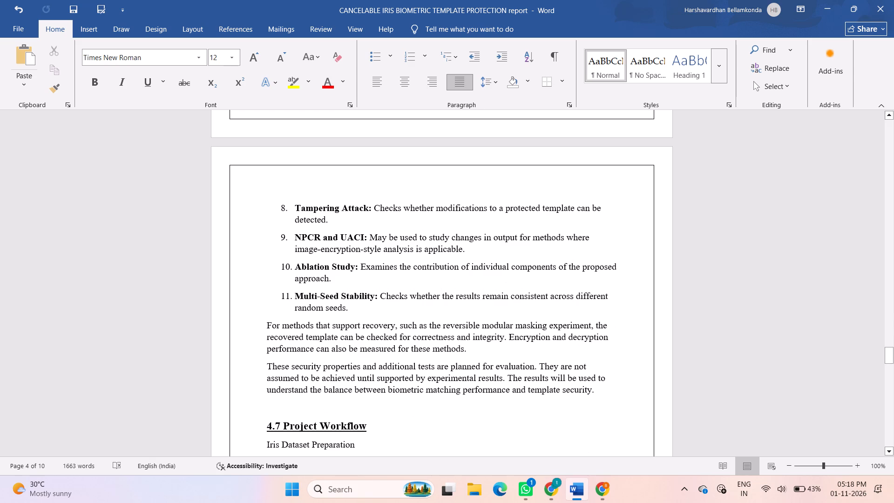
scroll(388, 363, down, 1)
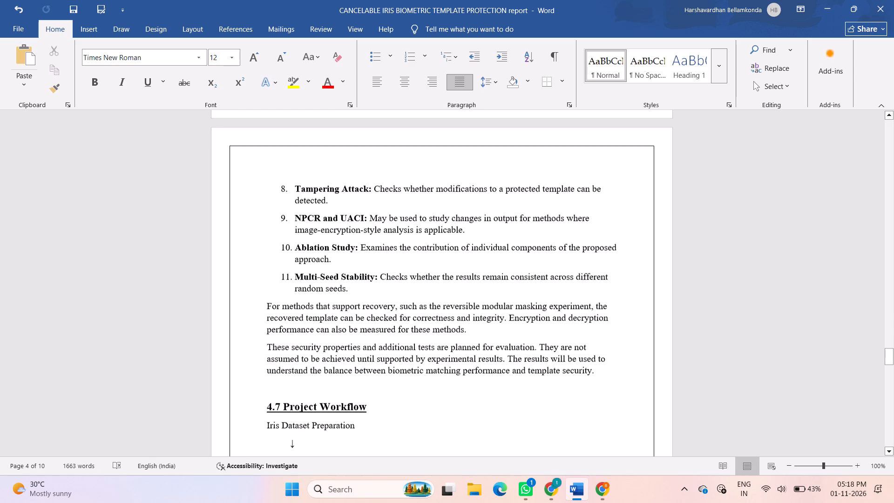
scroll(388, 363, down, 1)
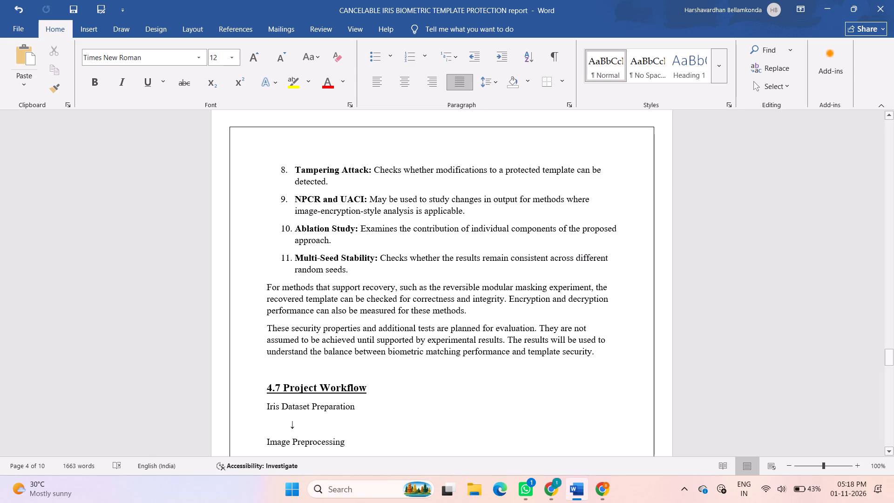
drag(542, 325, 505, 342)
key(BackSpace)
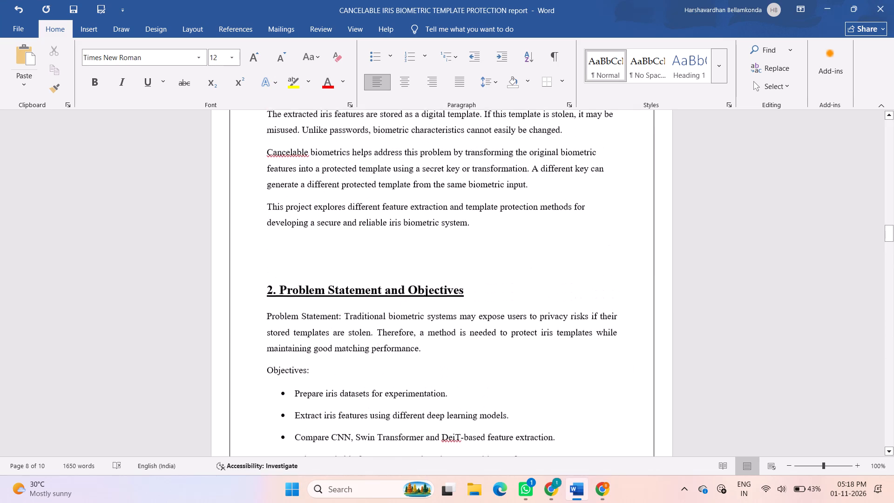
scroll(407, 241, up, 4)
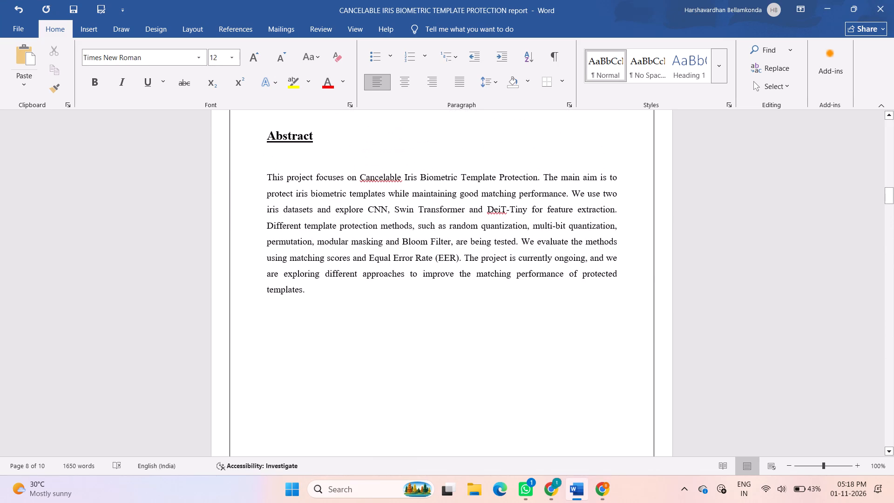
drag(267, 177, 328, 302)
key(ctrl+v)
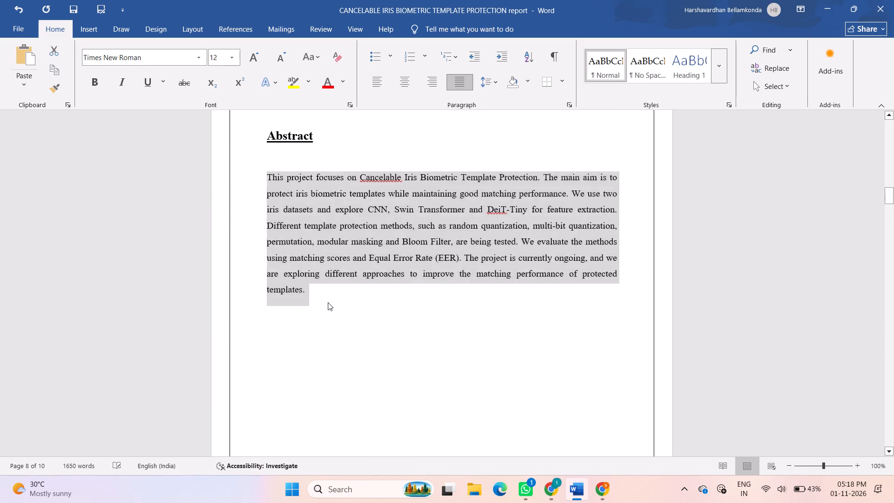
Remove the empty lines above the "1. Introduction" heading, keeping the heading at the start of its page, and return to the Abstract.
scroll(398, 341, down, 2)
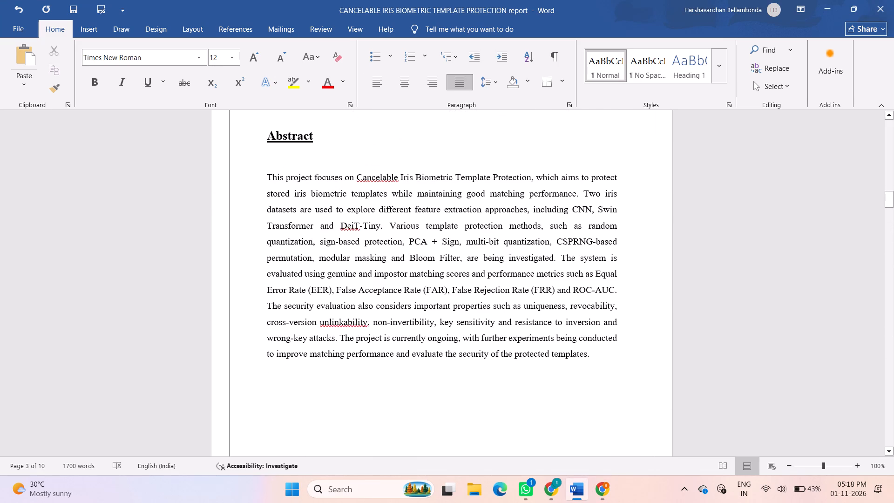
scroll(398, 341, down, 3)
click(279, 185)
key(BackSpace)
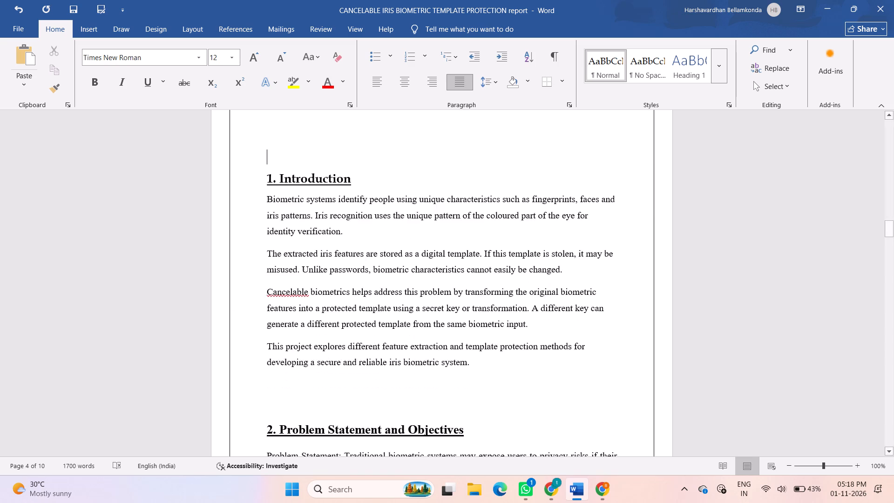
key(BackSpace)
scroll(279, 185, up, 2)
key(BackSpace)
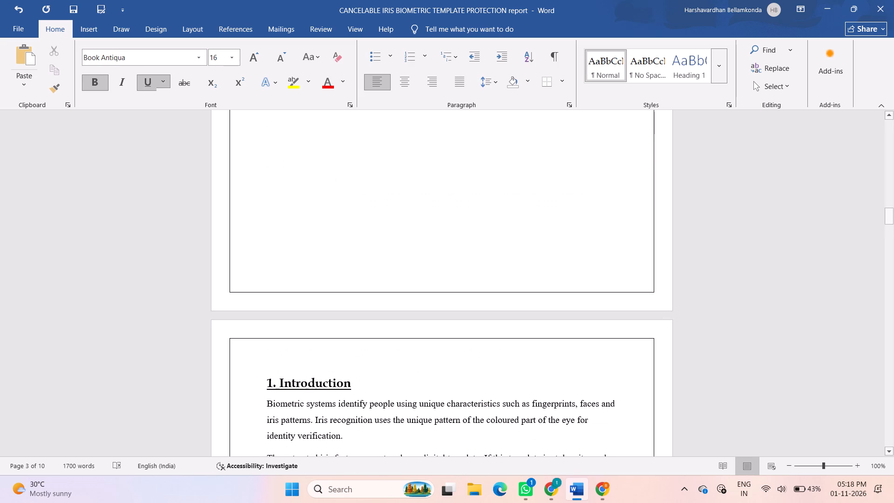
scroll(353, 136, up, 2)
scroll(354, 175, up, 1)
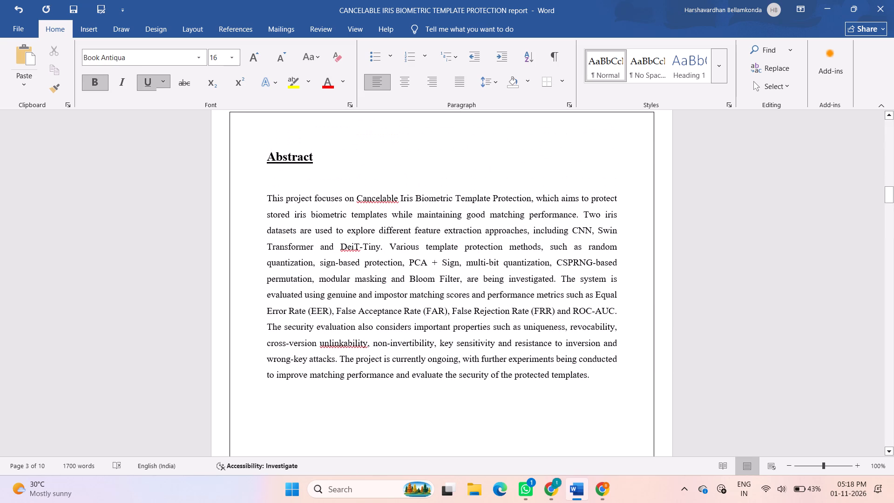
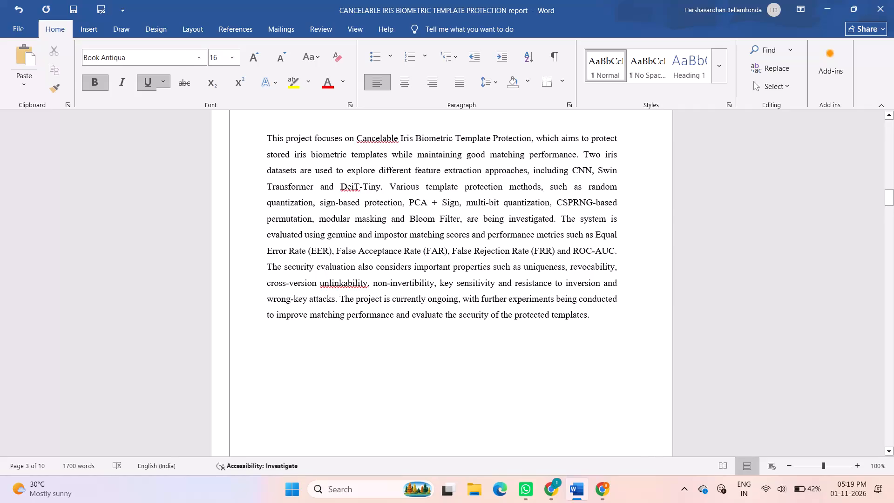
Review the whole report from the Abstract to its last page and back to the cover page, checking section content and page layout.
scroll(420, 310, down, 8)
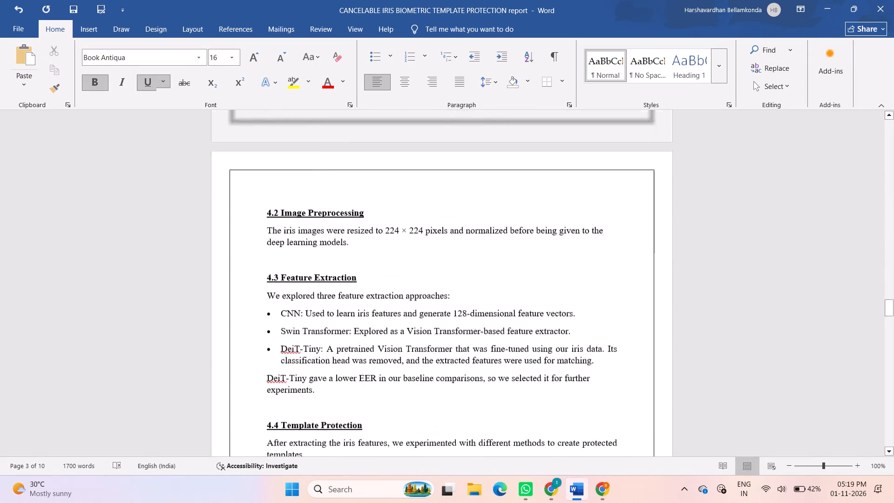
scroll(420, 310, down, 7)
scroll(420, 310, up, 2)
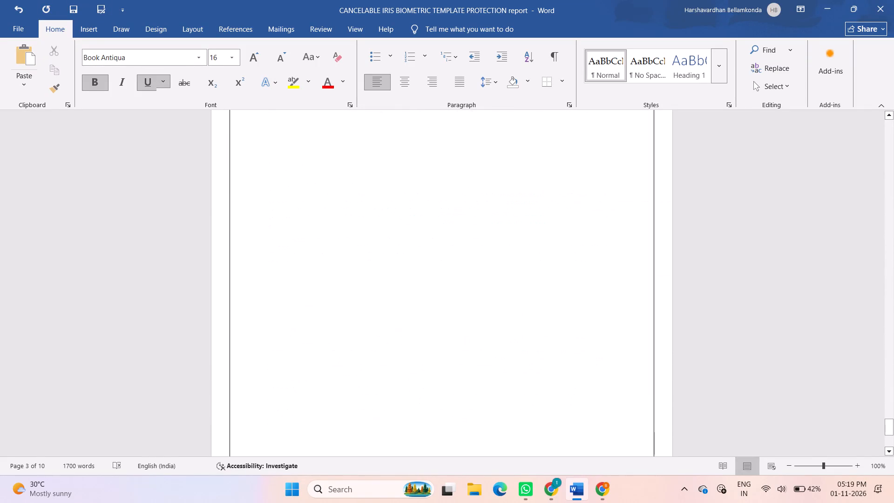
scroll(420, 310, up, 2)
scroll(356, 272, up, 2)
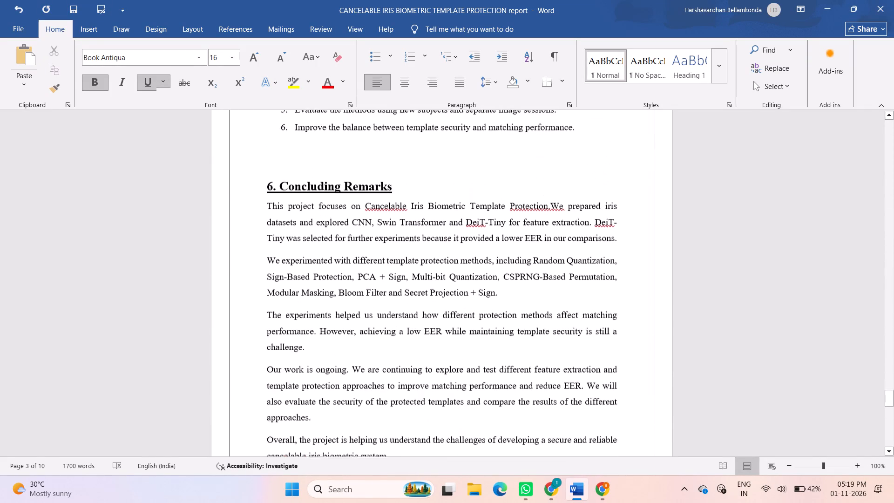
scroll(356, 272, up, 3)
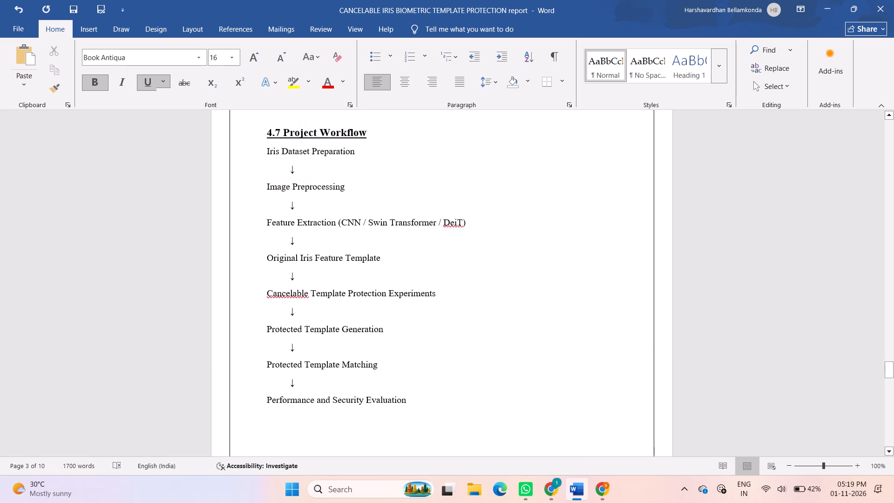
scroll(356, 272, up, 3)
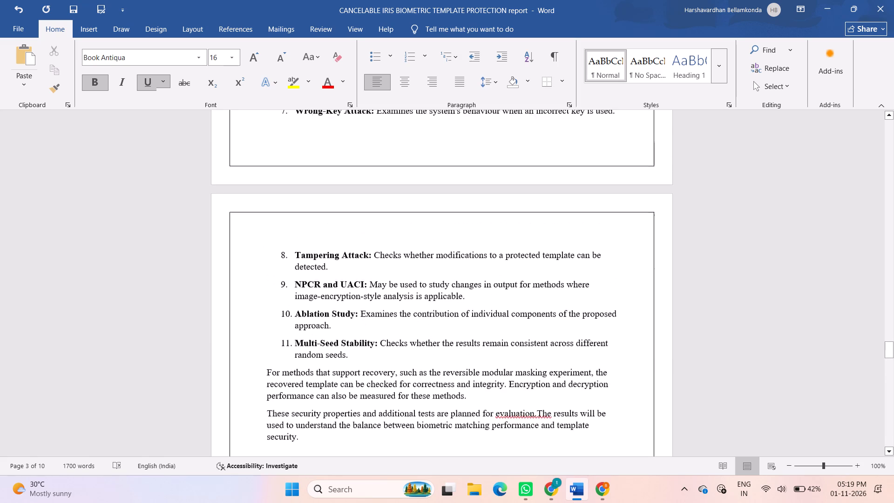
scroll(356, 272, up, 5)
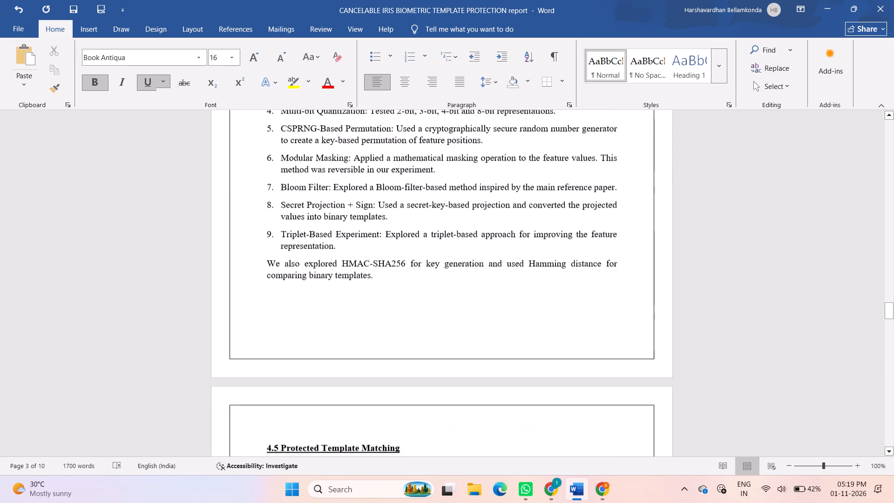
scroll(356, 272, up, 7)
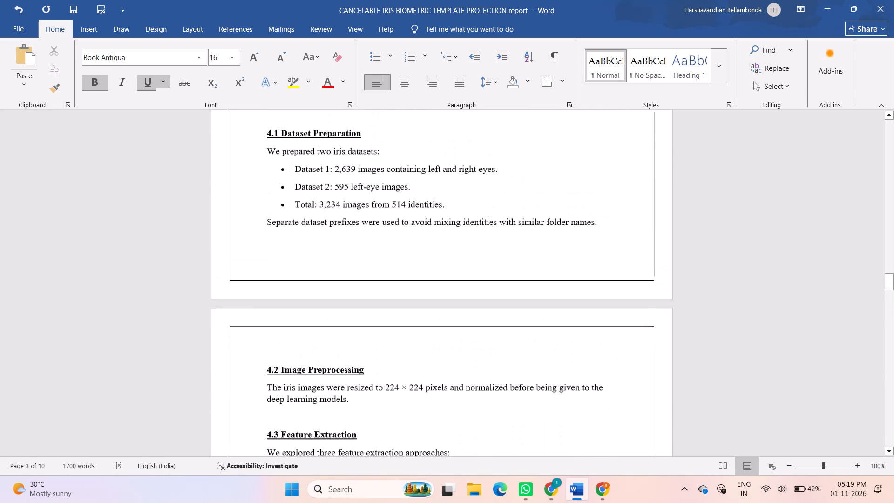
scroll(356, 272, up, 1)
scroll(356, 272, down, 7)
scroll(356, 272, up, 1)
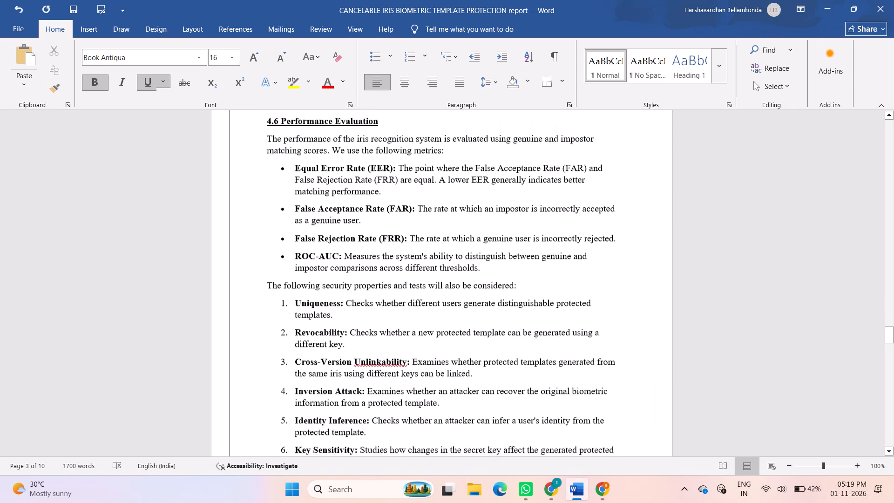
scroll(356, 272, up, 5)
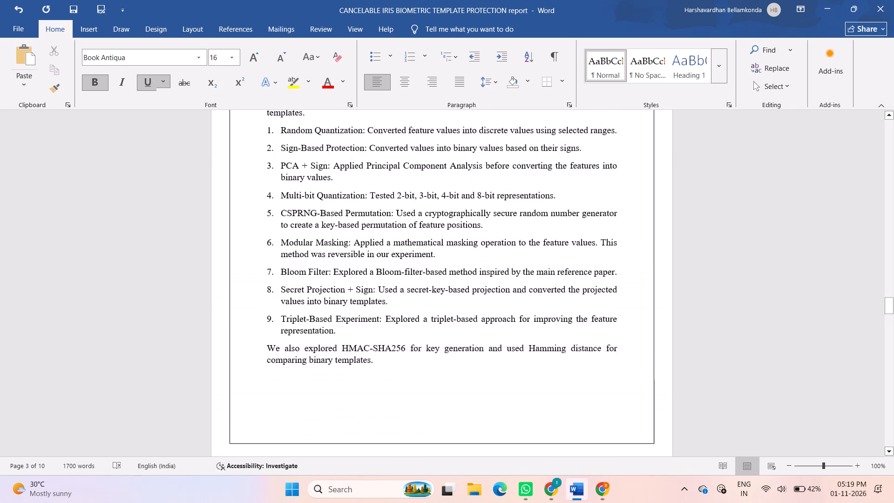
scroll(356, 272, up, 2)
scroll(318, 296, up, 3)
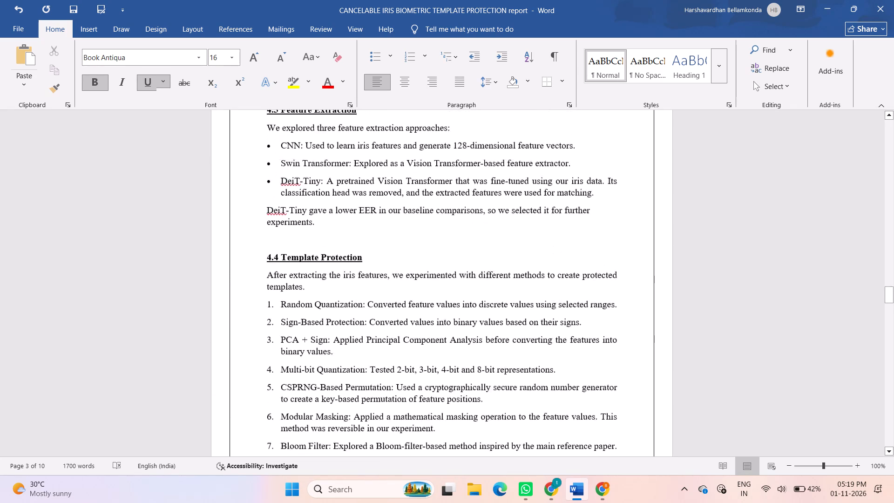
scroll(318, 296, up, 4)
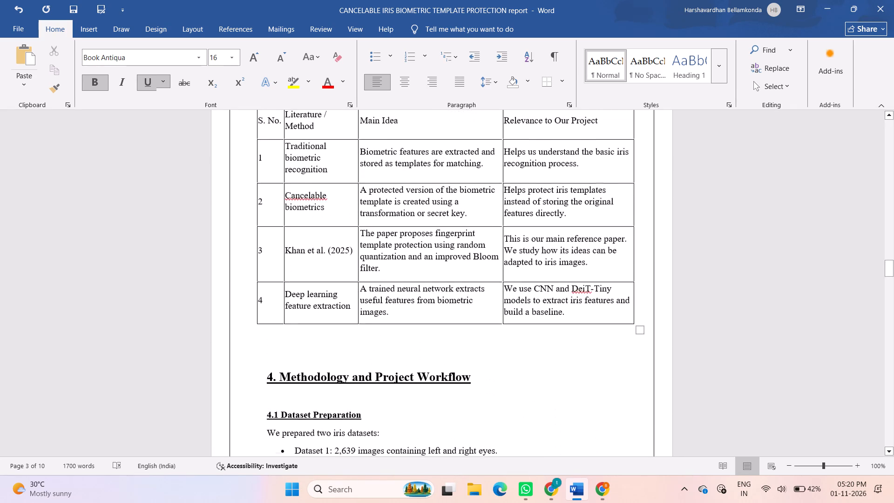
scroll(318, 296, up, 9)
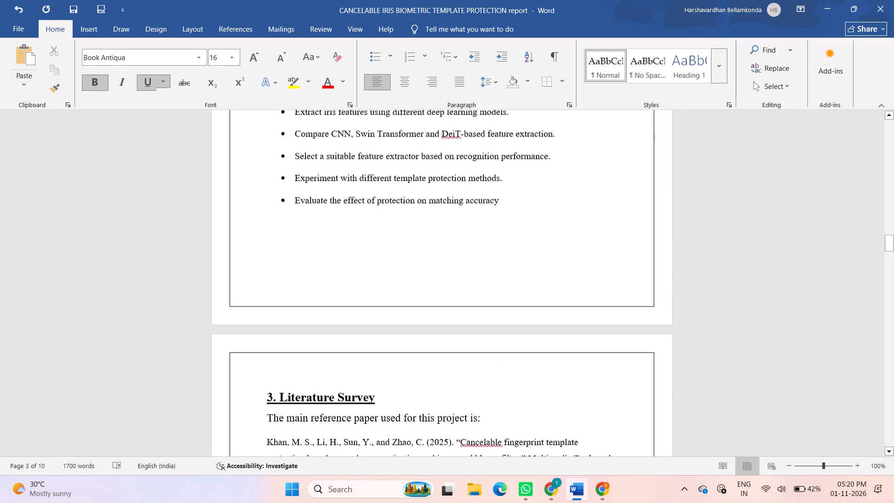
scroll(318, 296, up, 9)
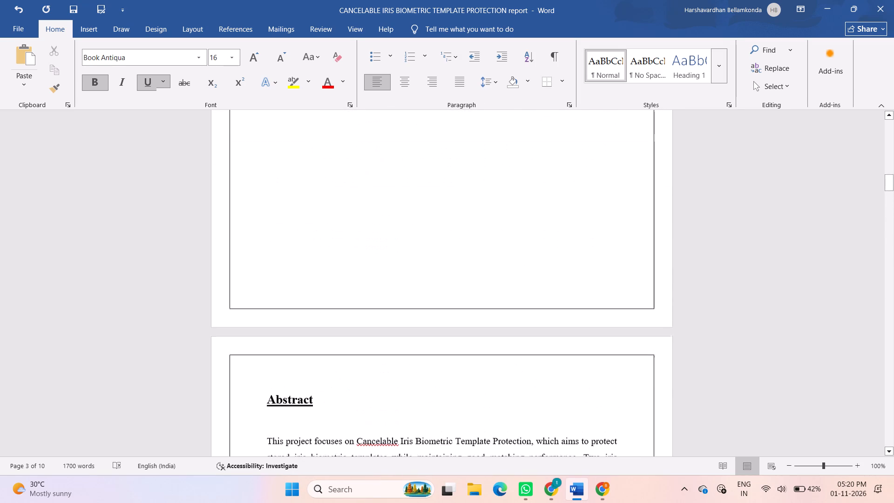
scroll(318, 296, up, 11)
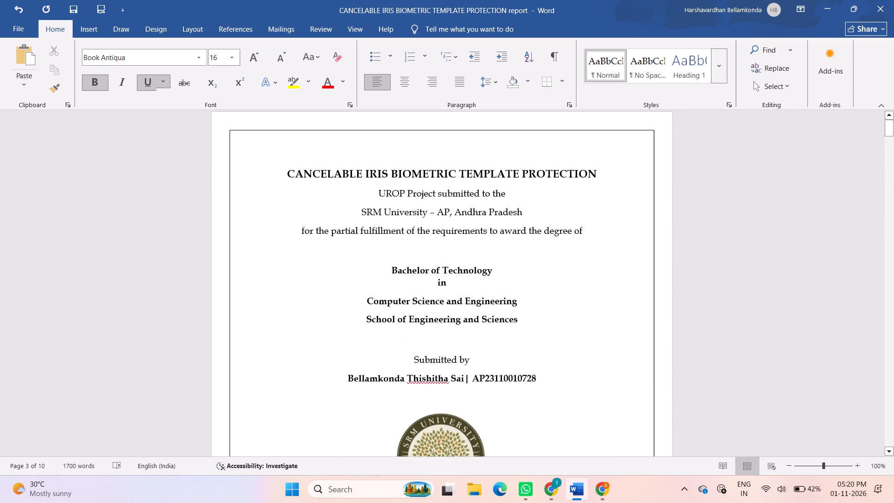
scroll(318, 296, up, 6)
Save a PDF copy of the report in the Downloads folder under its existing file name.
click(101, 11)
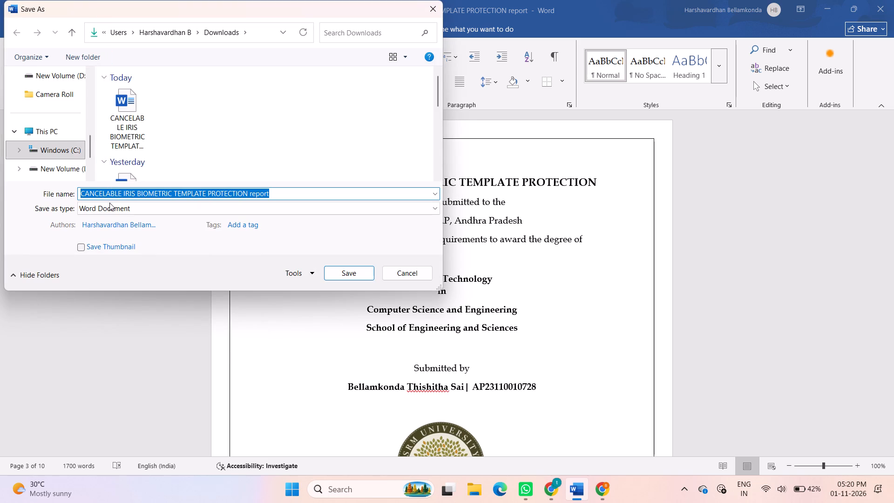
click(109, 208)
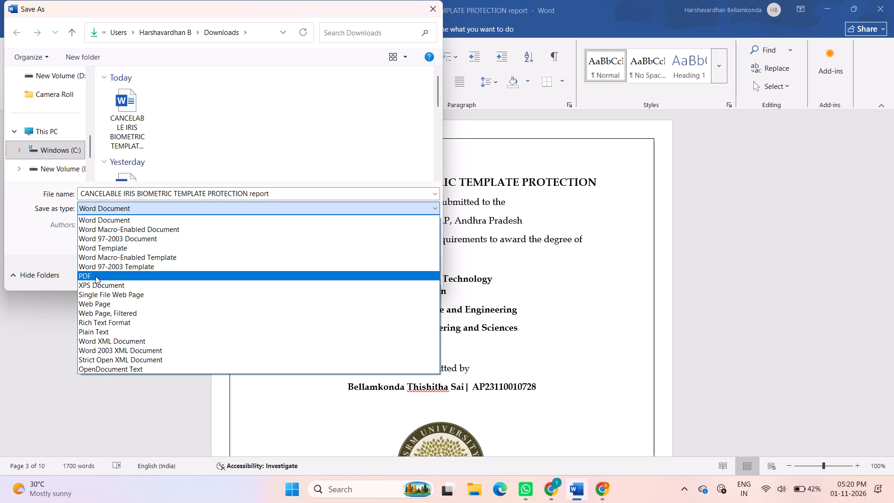
click(95, 276)
scroll(49, 136, up, 9)
click(55, 170)
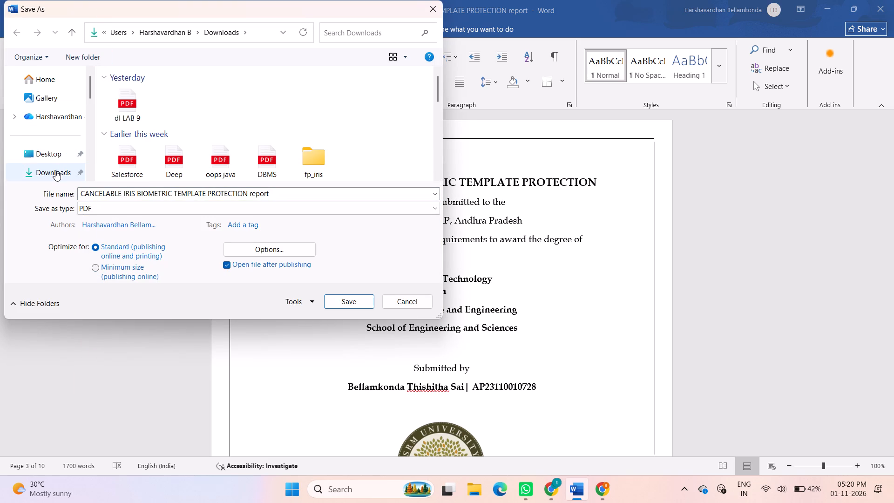
click(361, 304)
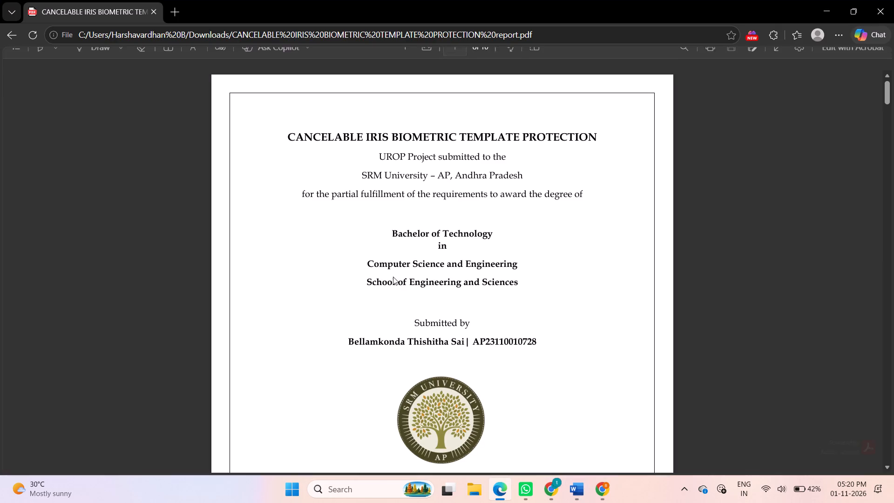
Review the exported PDF from the cover page to the References, checking the page layout and the section 4.7 project workflow.
scroll(393, 277, down, 10)
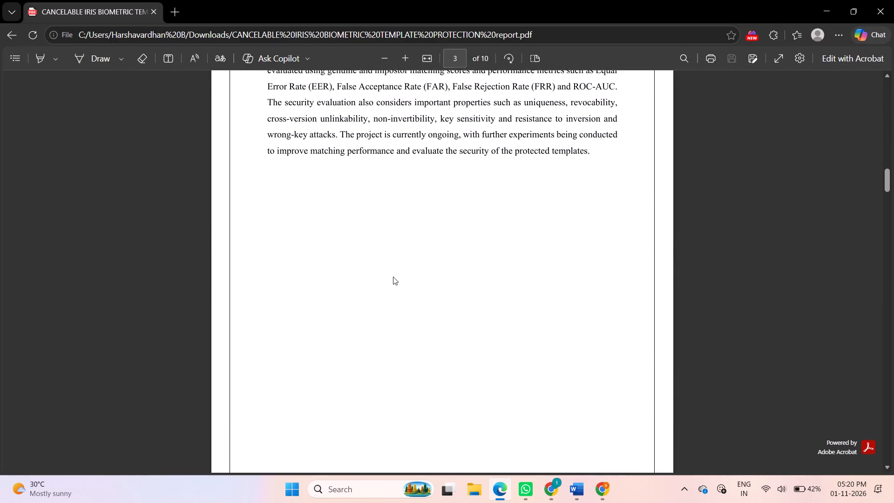
scroll(393, 277, down, 7)
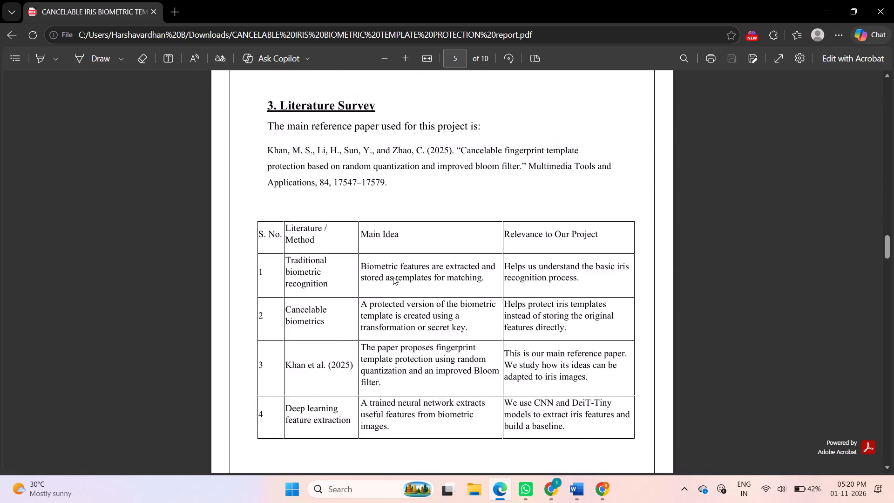
scroll(393, 277, down, 1)
scroll(393, 277, up, 4)
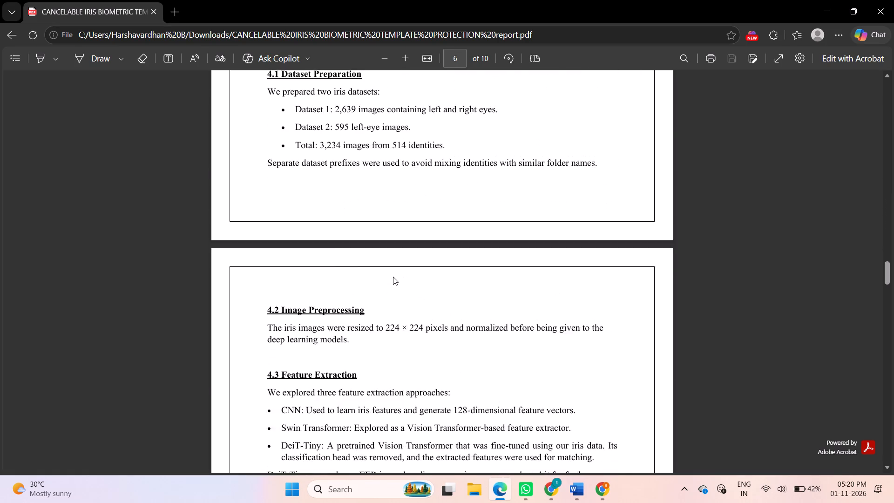
scroll(393, 277, up, 1)
scroll(393, 277, down, 7)
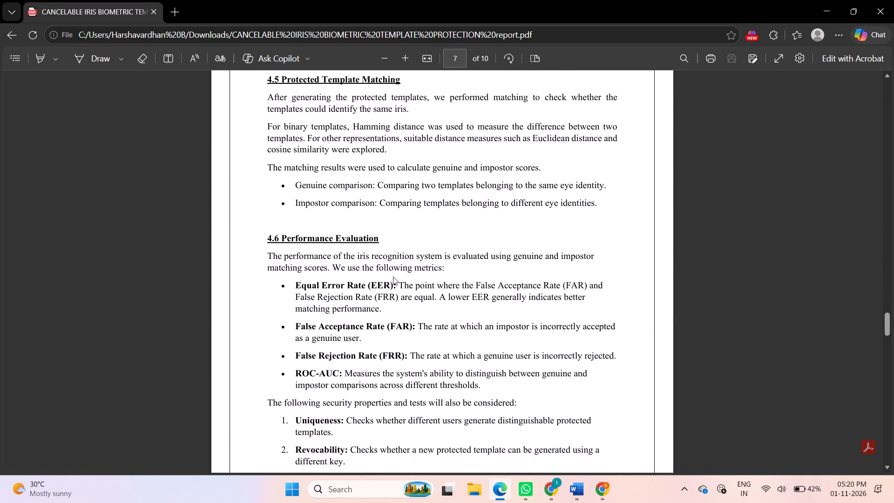
scroll(393, 277, down, 9)
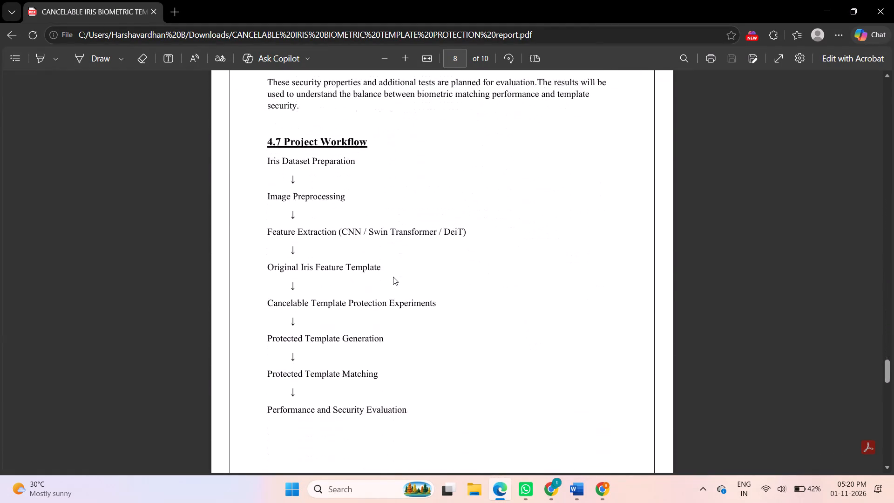
scroll(393, 277, down, 3)
scroll(393, 277, up, 4)
scroll(393, 277, down, 2)
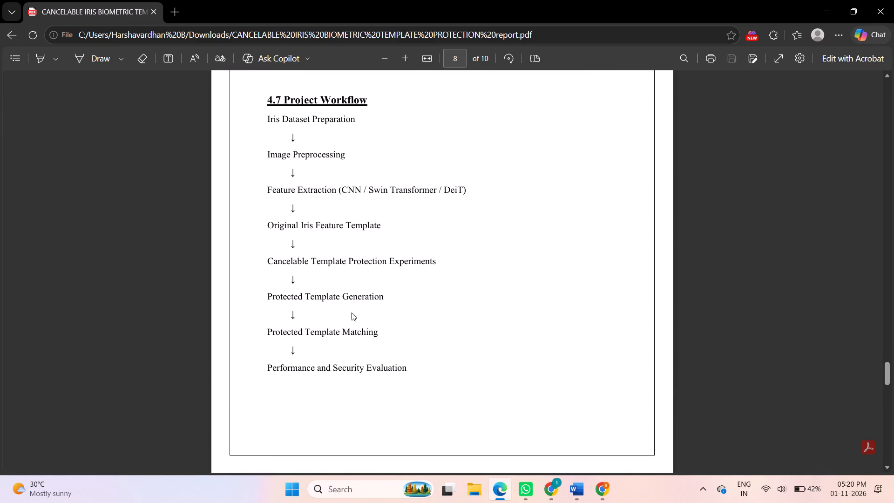
scroll(352, 313, down, 8)
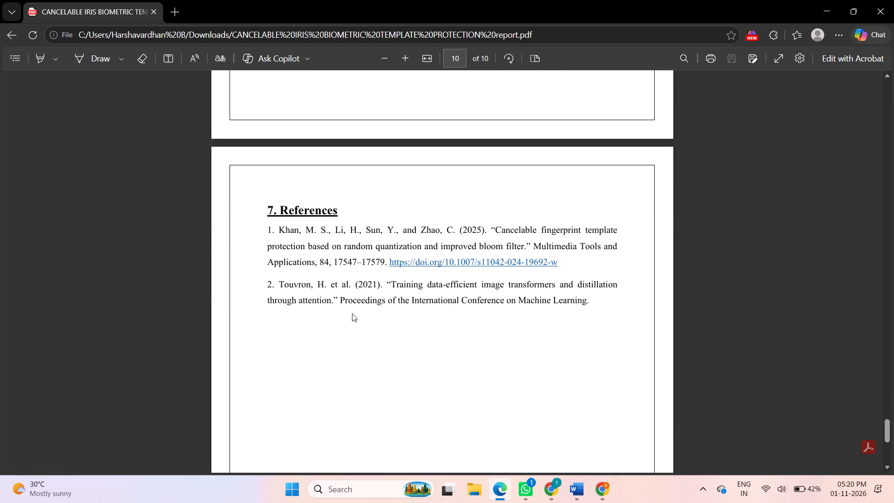
scroll(352, 313, down, 1)
Recheck the PDF's closing sections, from References and Concluding Remarks back to Future Work, and examine the section 4.7 Project Workflow.
scroll(352, 313, up, 8)
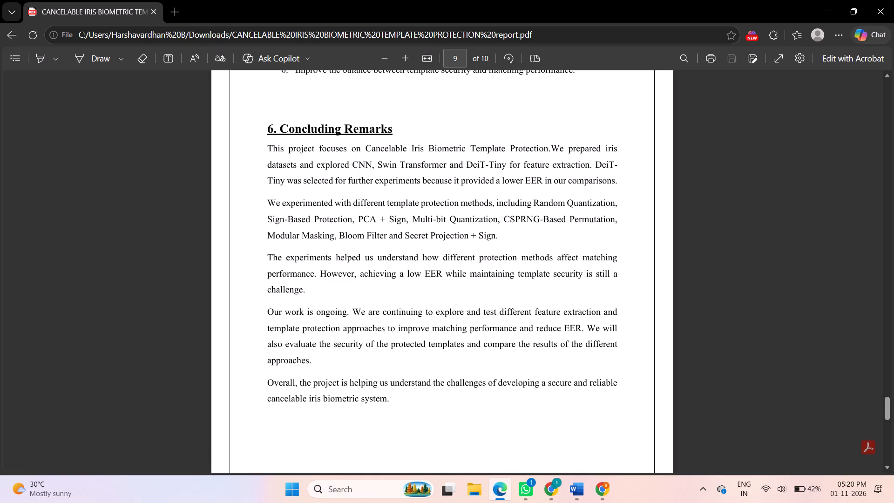
scroll(352, 362, down, 3)
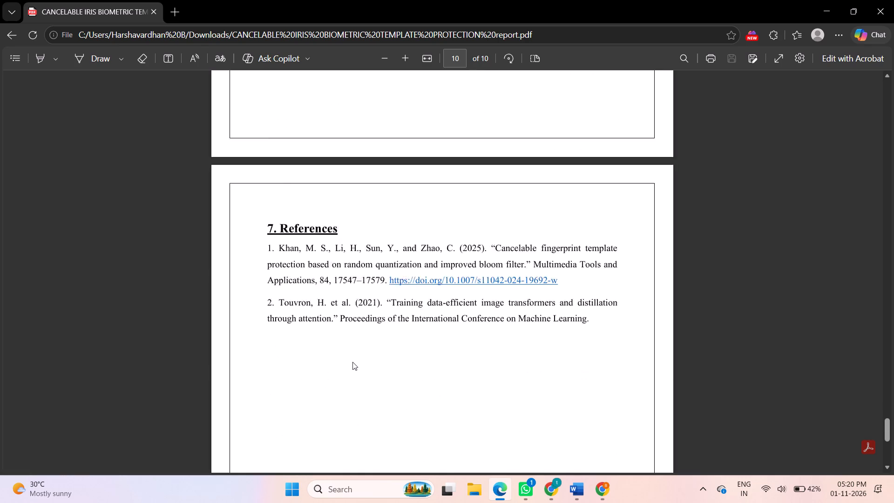
scroll(352, 362, down, 4)
scroll(352, 362, up, 4)
scroll(315, 242, up, 1)
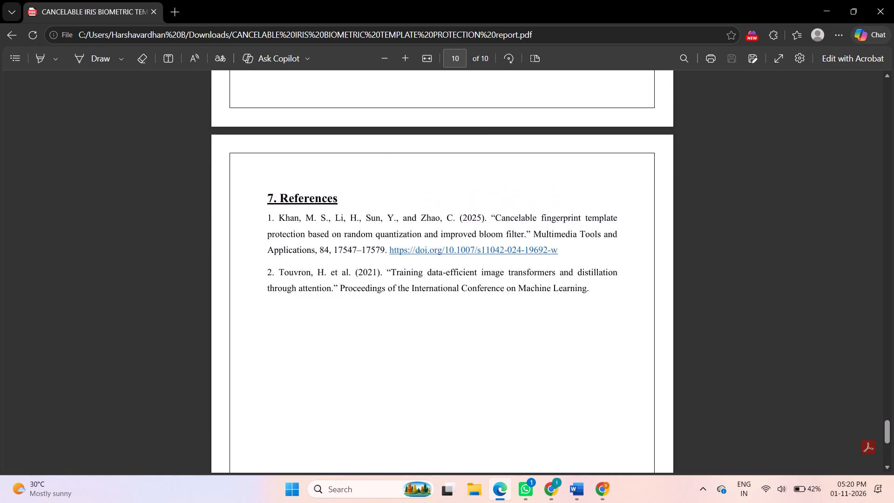
scroll(315, 242, up, 10)
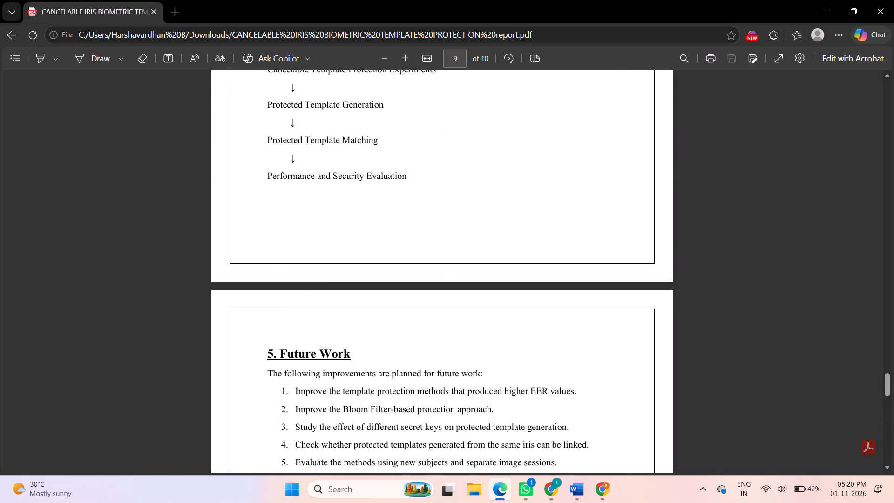
scroll(315, 242, up, 2)
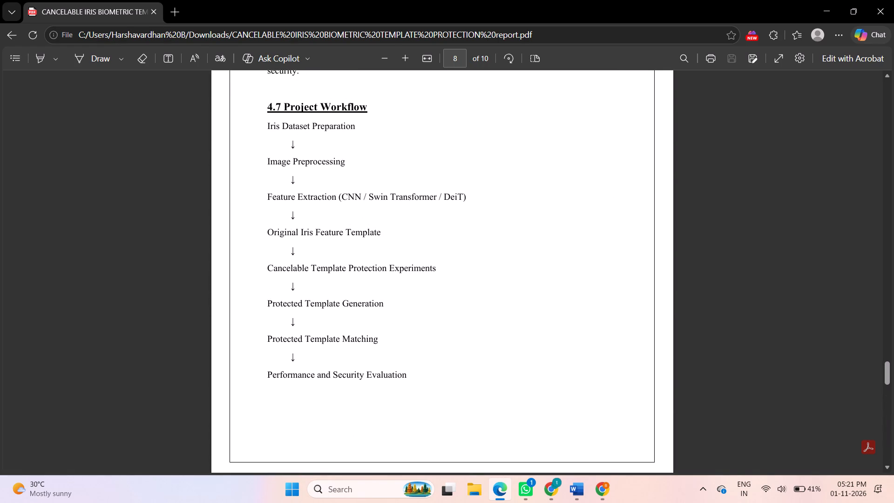
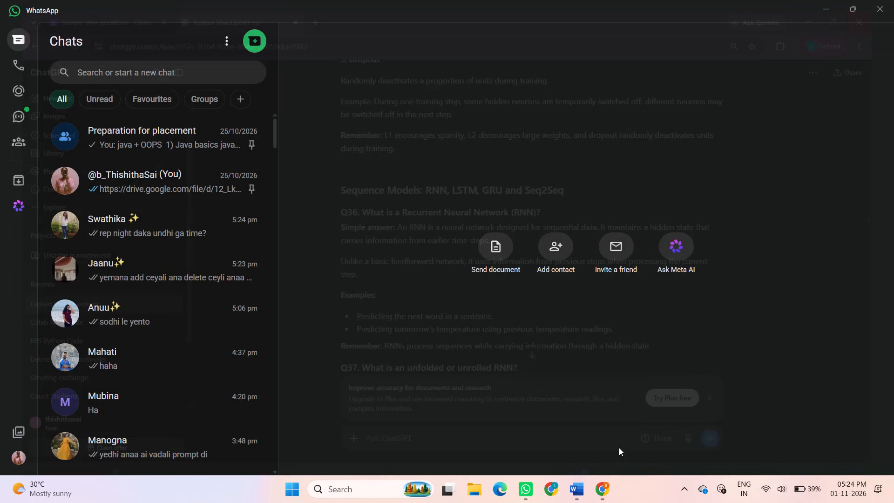
Switch to the report in Word and examine its pages from the cover page through the Introduction to the References.
click(581, 481)
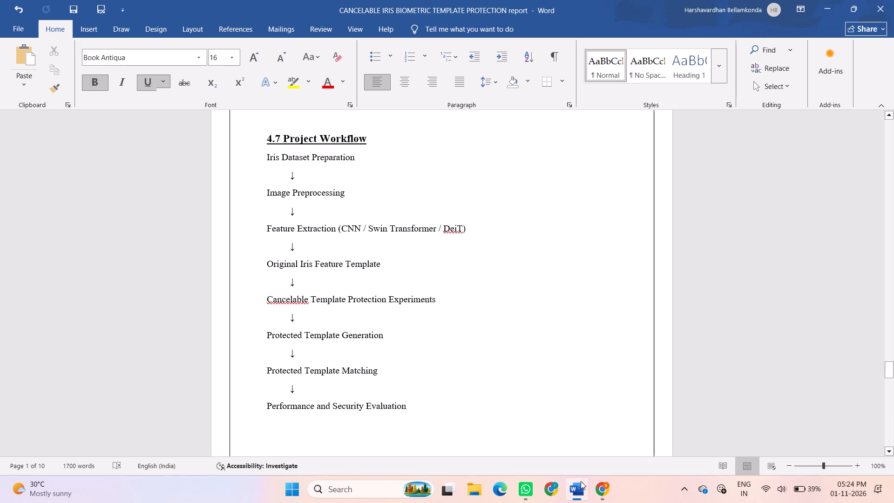
scroll(401, 242, down, 12)
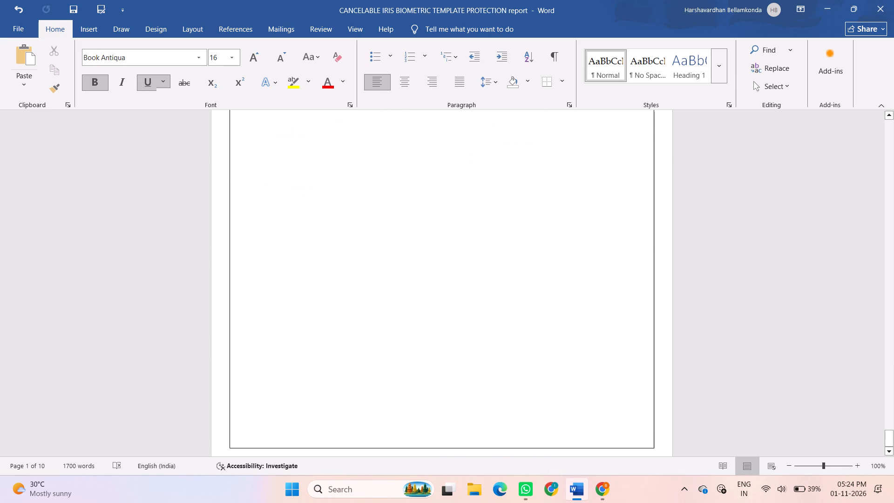
scroll(401, 242, up, 17)
scroll(401, 242, up, 6)
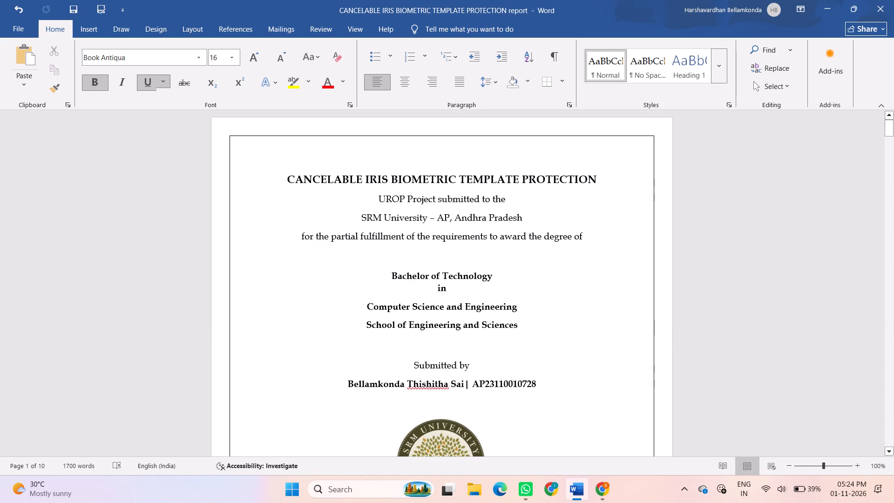
scroll(401, 242, up, 5)
scroll(401, 242, down, 9)
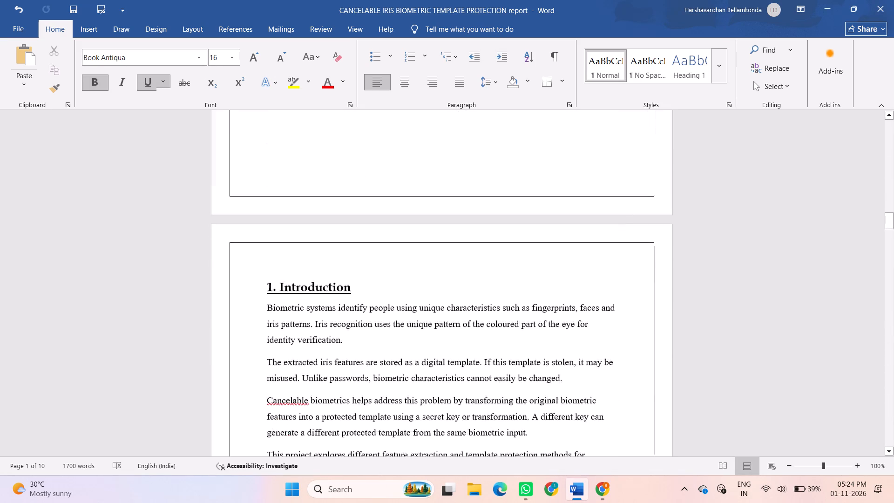
scroll(401, 242, down, 10)
scroll(401, 242, up, 3)
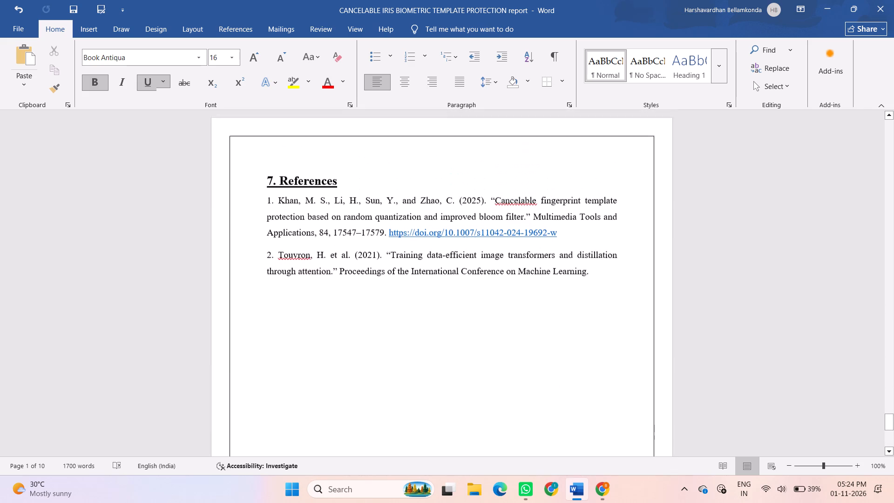